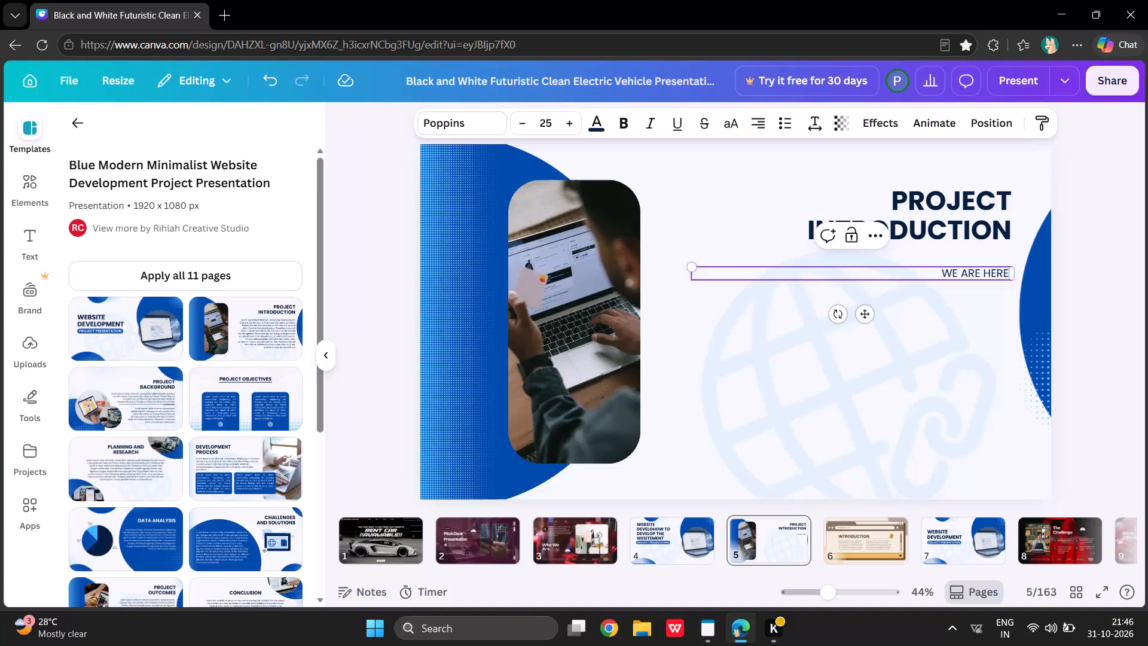
# Extend the Project Introduction body text after "WE ARE HERE" with "TO DEVELOPED THE PORJECT WHIH PEOPLE WANT TO TO USE DAILY USES".
pyautogui.doubleClick(1010, 272)
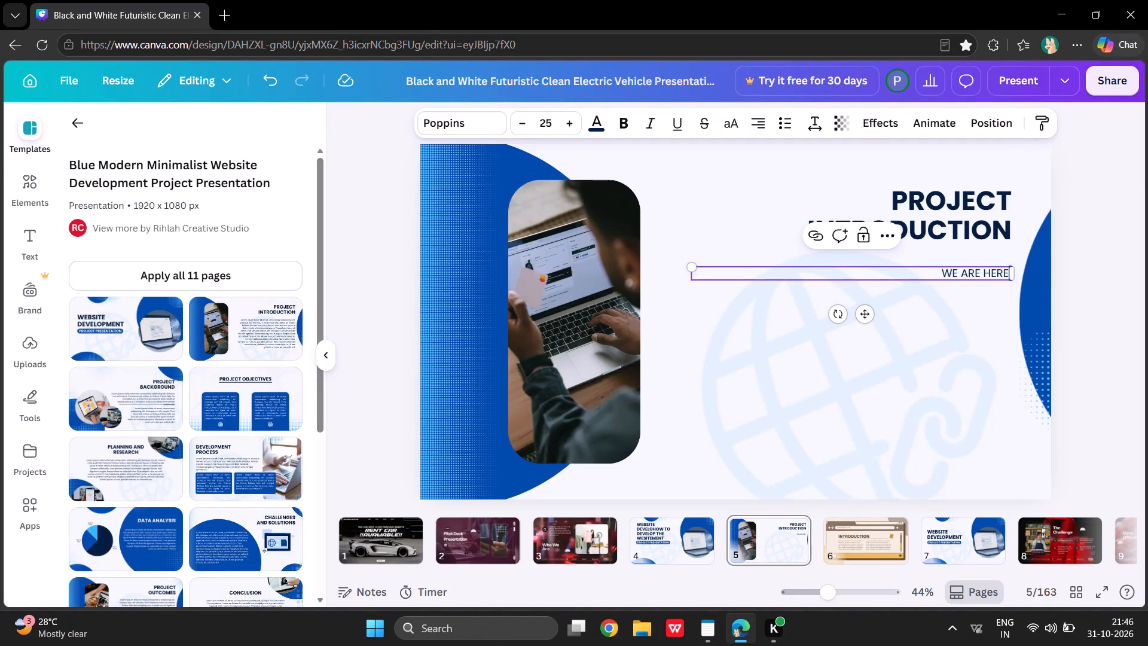
pyautogui.press('space')
pyautogui.write('TO DEVELOPED THE PORJECT WHIH')
pyautogui.press('space')
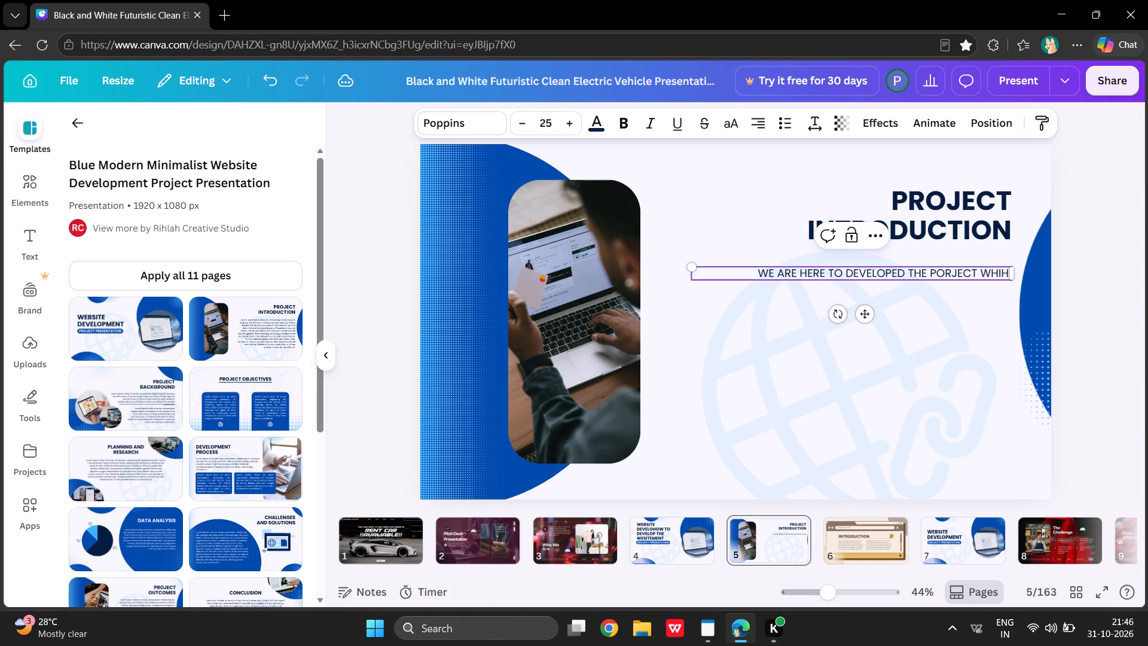
pyautogui.write('PEOPLE WANT TO D')
pyautogui.press('BackSpace')
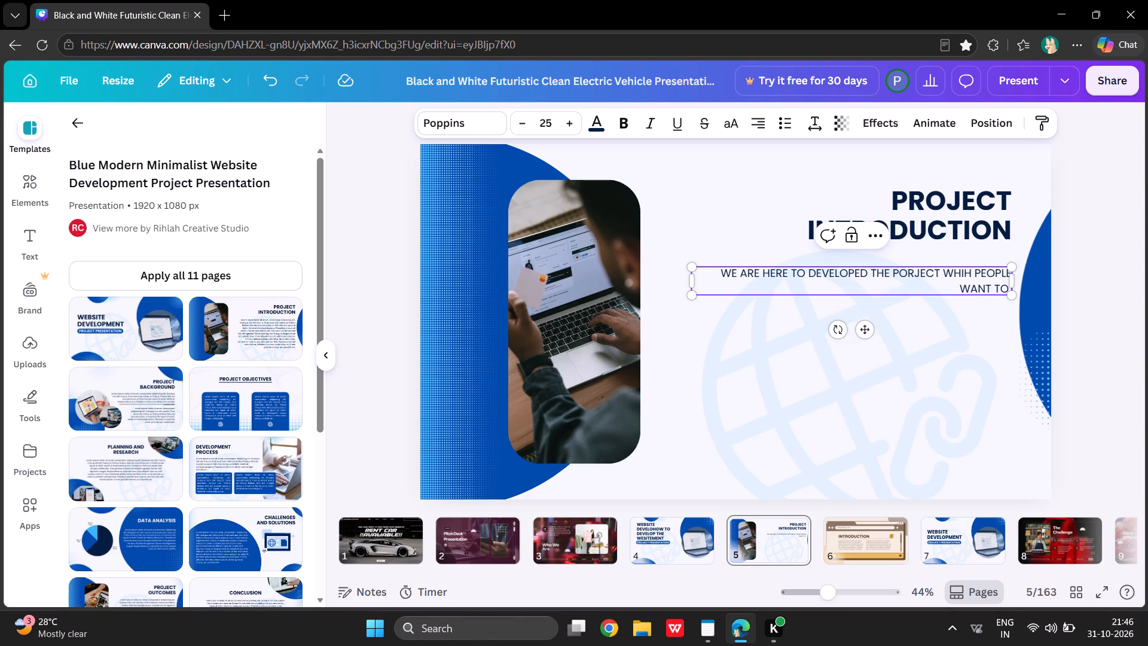
pyautogui.write('TO USE D')
pyautogui.write('AILY I')
pyautogui.press('BackSpace')
pyautogui.write('USES')
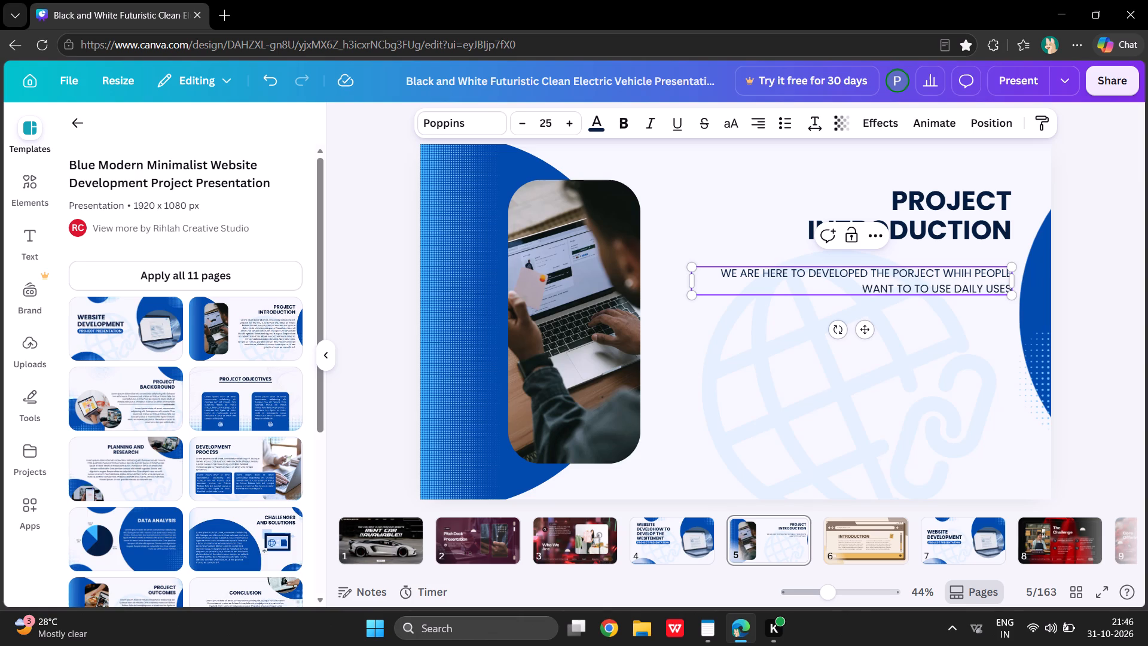
pyautogui.press('space')
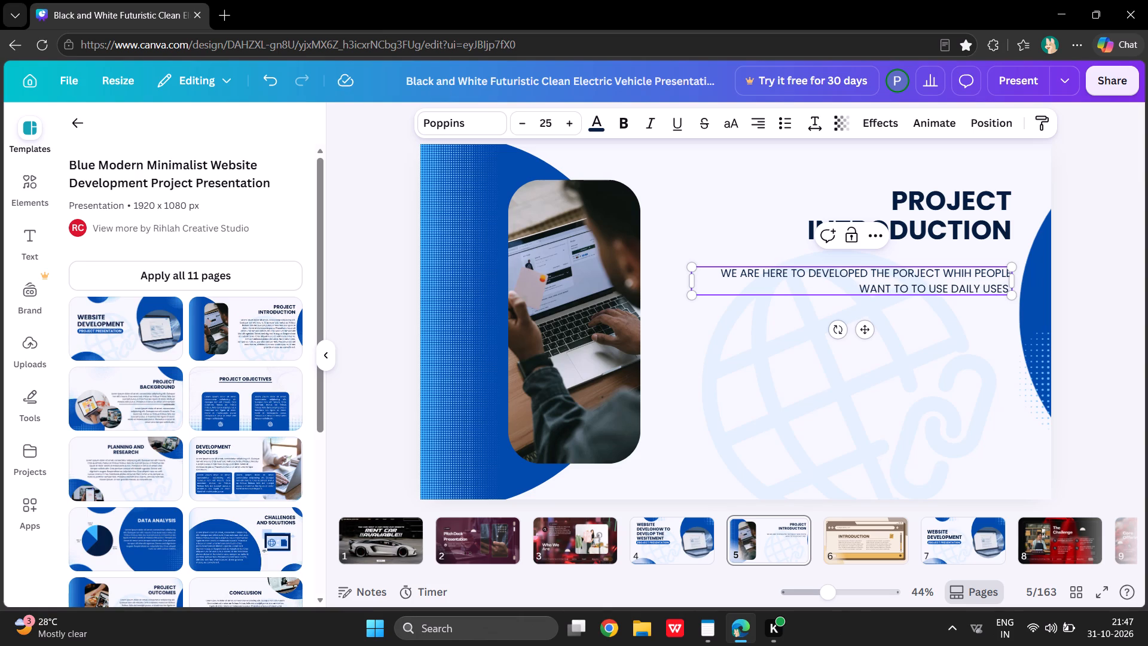
# Continue the Project Introduction paragraph with "WE HAVE DEVELOPED ALL TYPES OF PROJECT".
pyautogui.write('WE HAVE DEVELOPED ALL TH')
pyautogui.press('BackSpace')
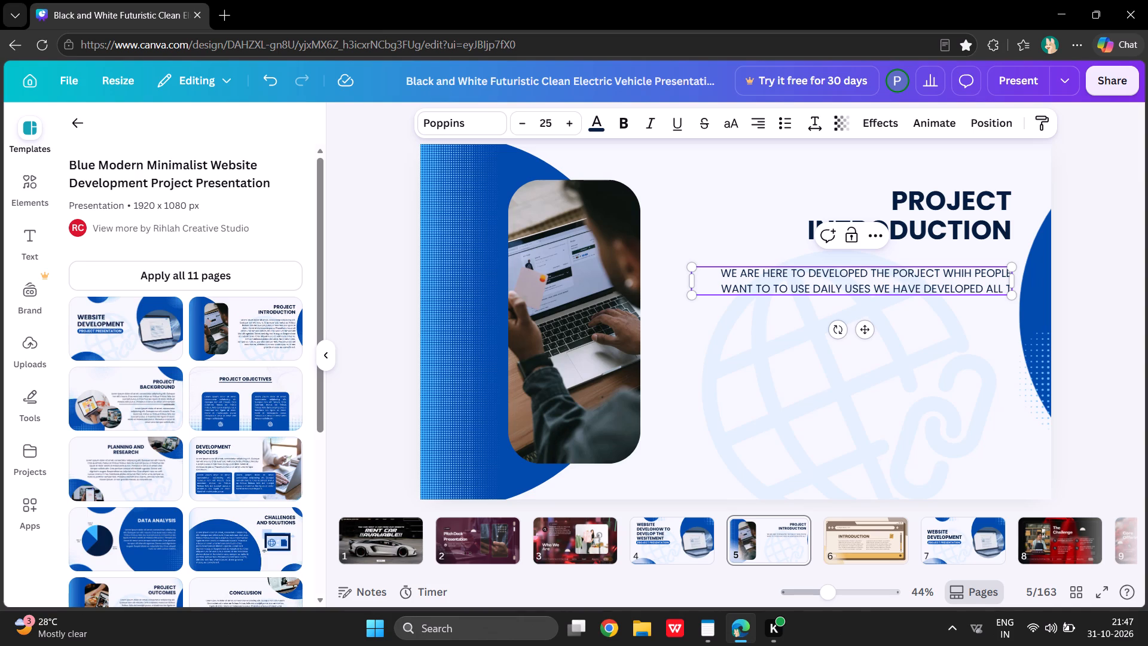
pyautogui.press('y')
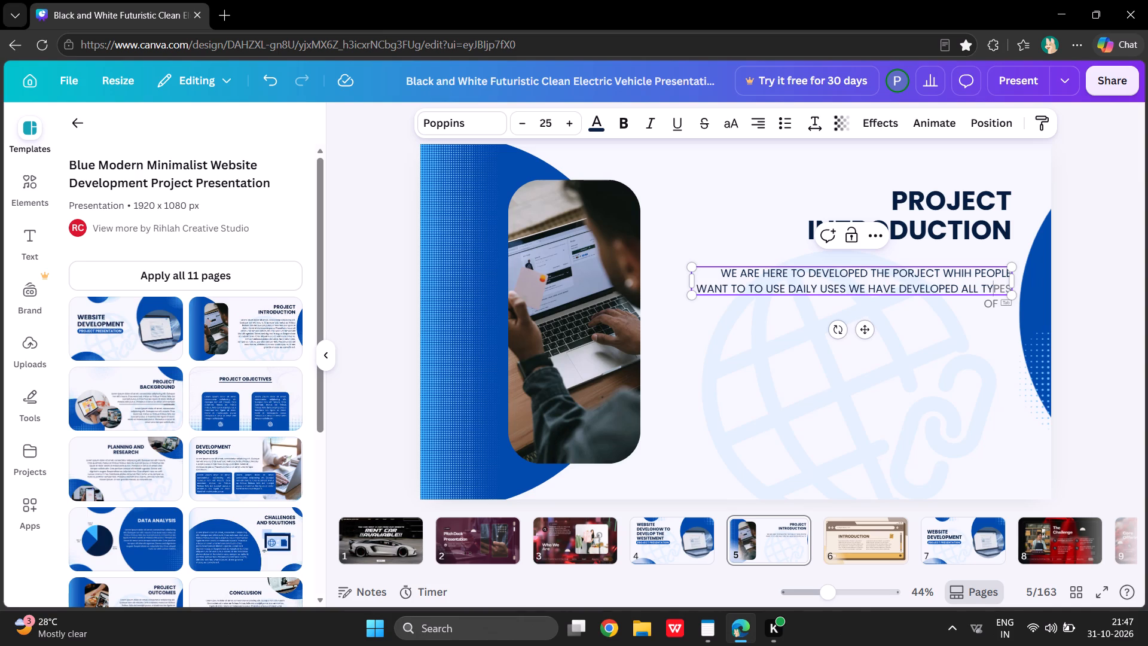
pyautogui.write('PES')
pyautogui.press('space')
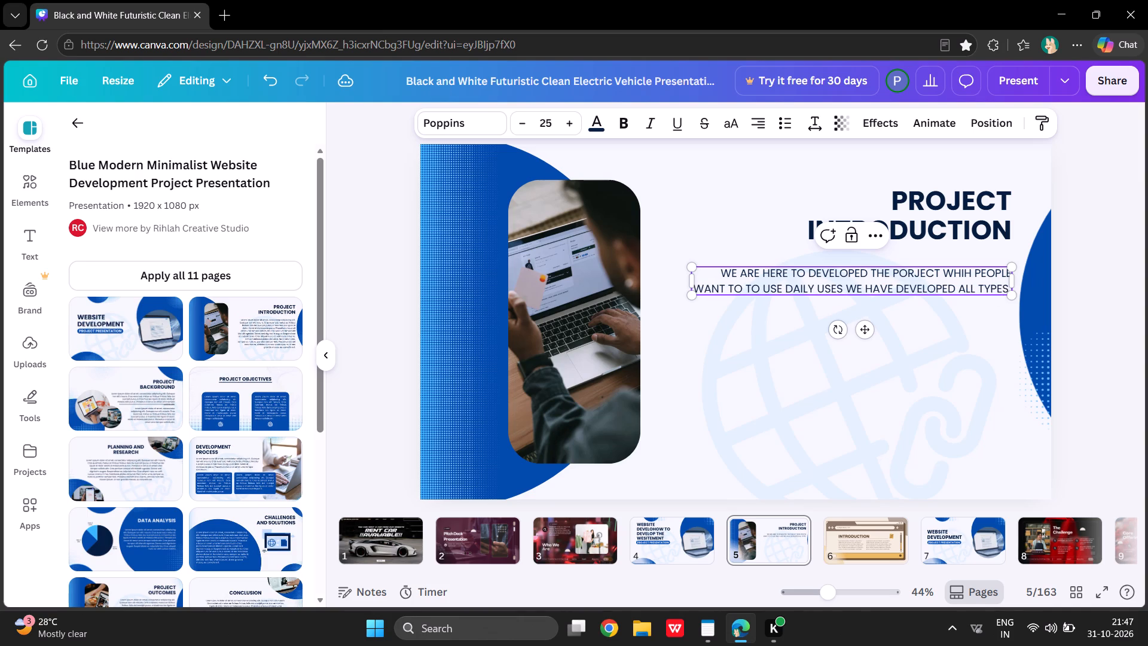
pyautogui.write('OF PROJECT')
pyautogui.press('space')
# Add "WITH THE SHORTEST TIME TILL DEVELOPEMENT" to the end of the Project Introduction paragraph.
pyautogui.write('WHI')
pyautogui.press('BackSpace')
pyautogui.press('BackSpace')
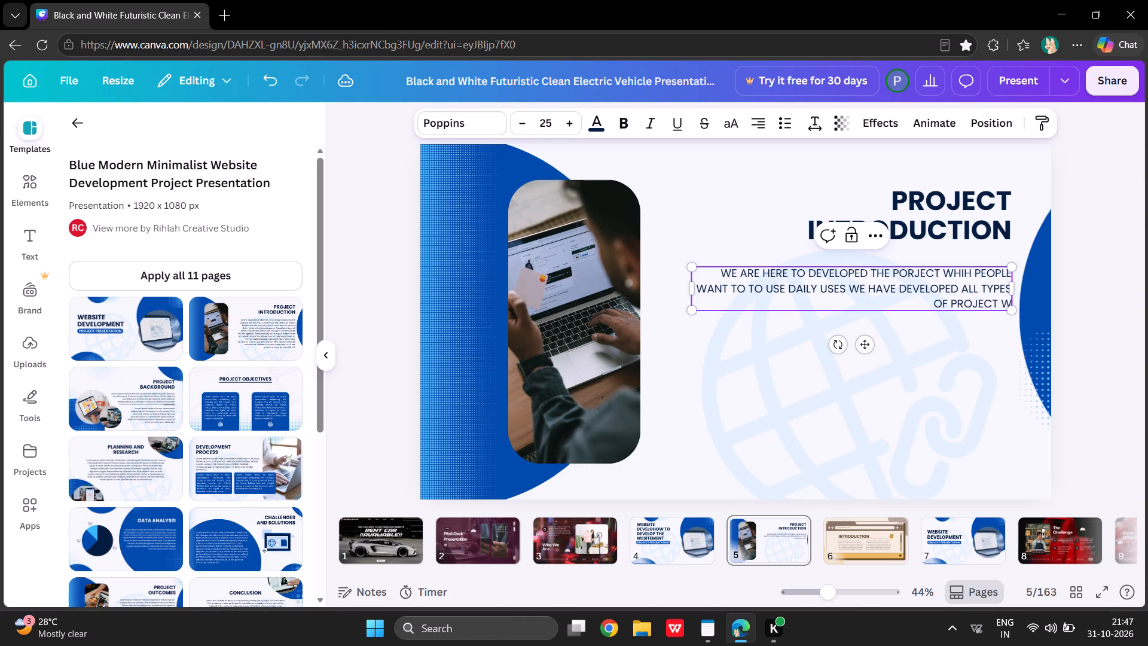
pyautogui.write('TH')
pyautogui.press('space')
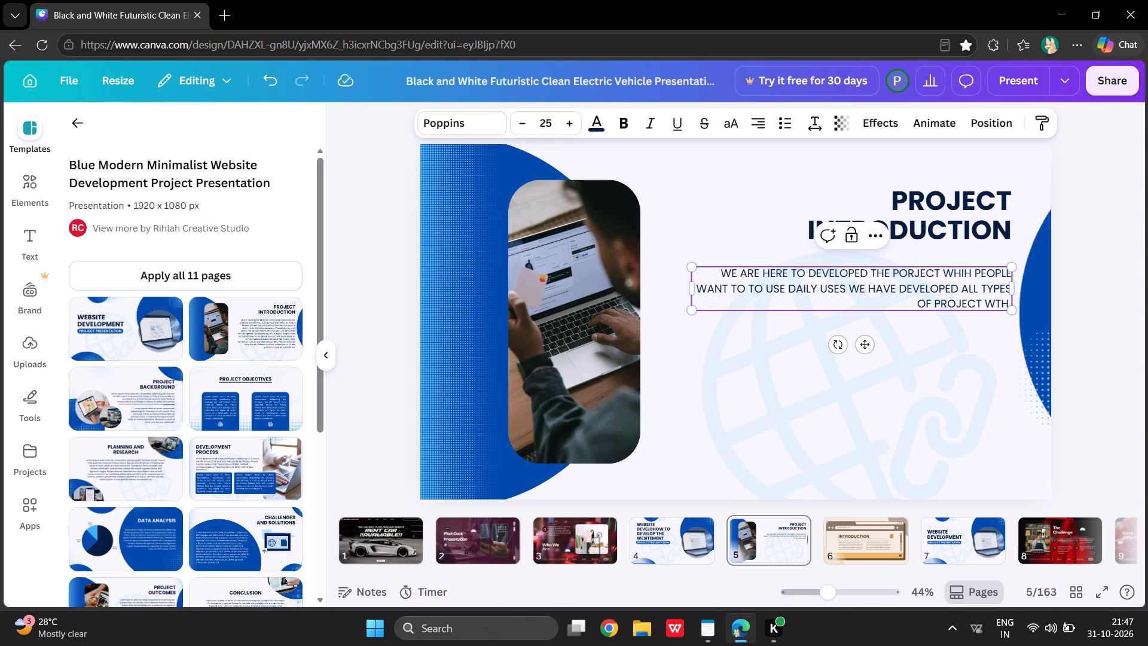
pyautogui.press('BackSpace')
pyautogui.press('BackSpace')
pyautogui.press('BackSpace')
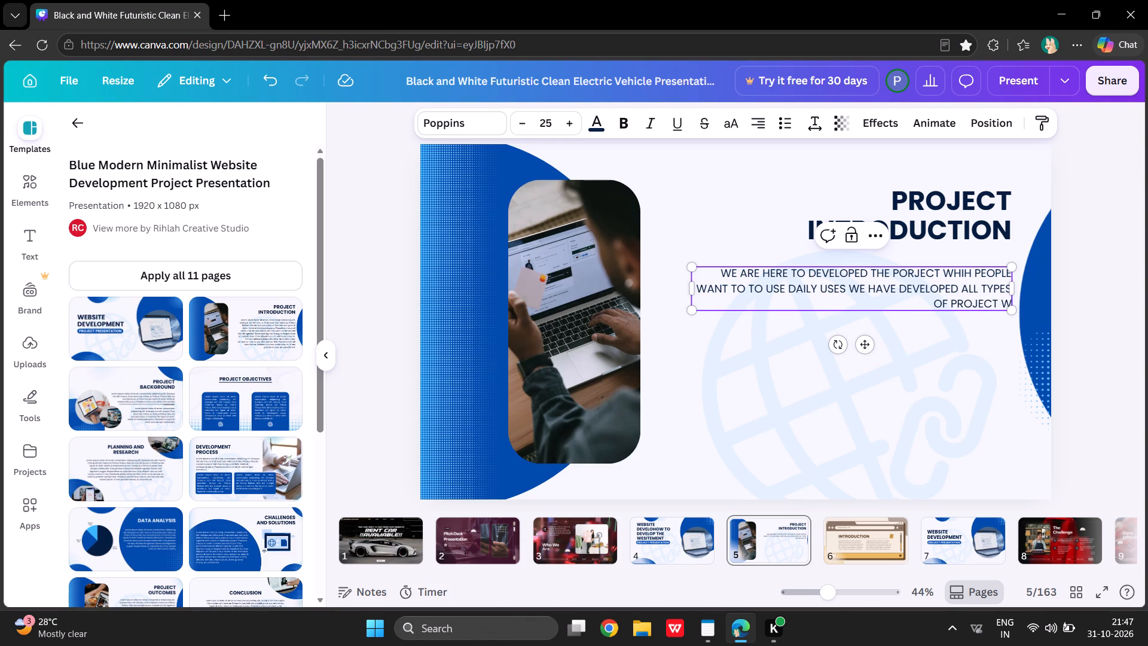
pyautogui.write('ITH THE SHORE')
pyautogui.press('BackSpace')
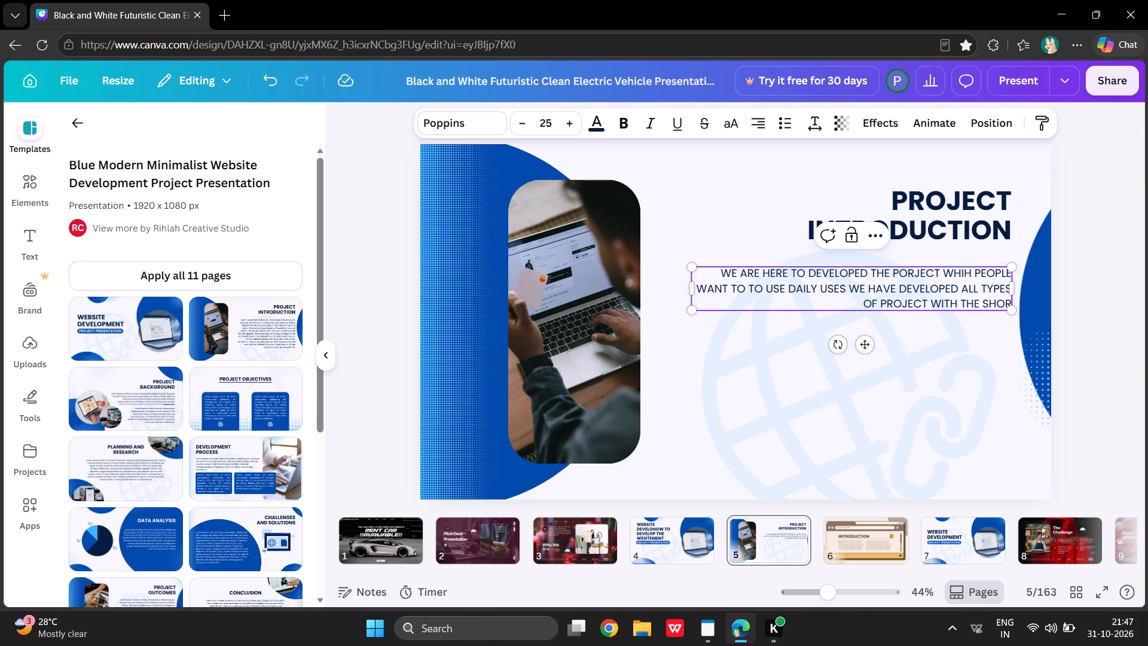
pyautogui.write('TEST TIME')
pyautogui.press('space')
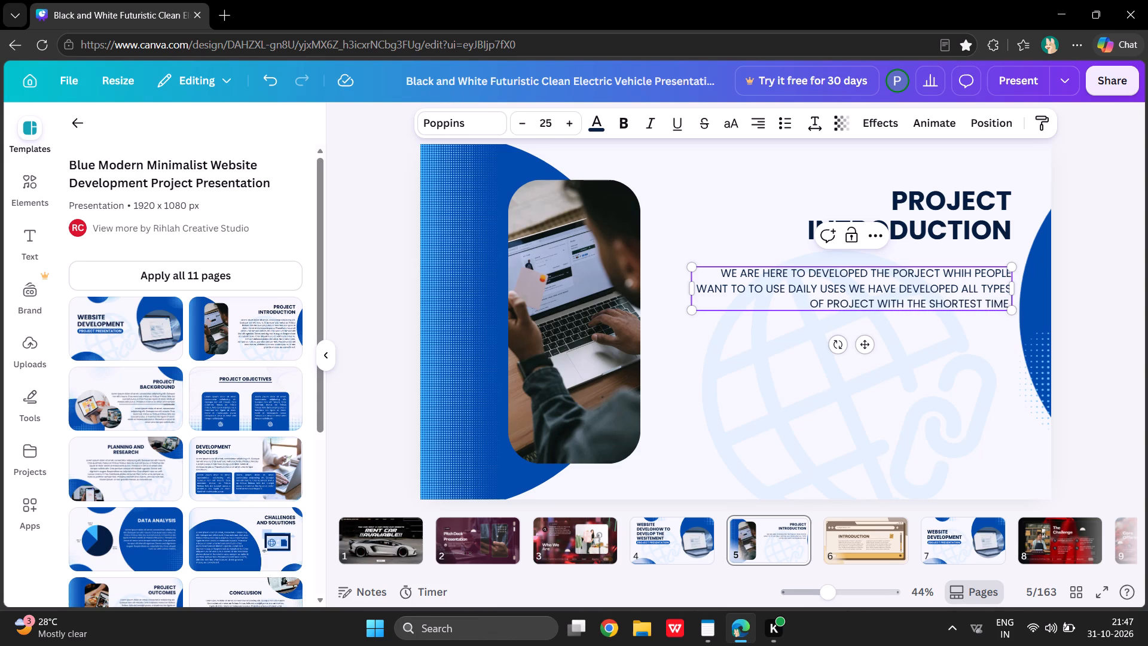
pyautogui.write('TILL')
pyautogui.press('space')
pyautogui.write('DEVELOPEMENT')
pyautogui.press('space')
# Add "TO LAUNCH THE WEBSITE" to the end of the Project Introduction paragraph.
pyautogui.write('TO')
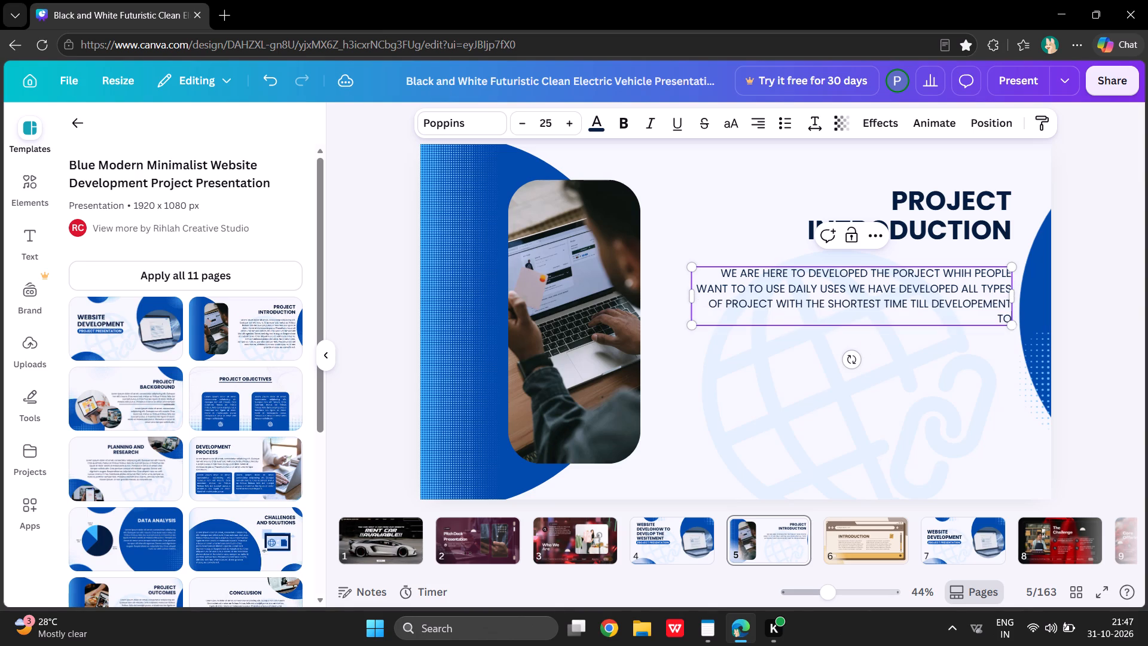
pyautogui.press('space')
pyautogui.write('LAU')
pyautogui.press('BackSpace')
pyautogui.press('BackSpace')
pyautogui.write('AUNCH THE')
pyautogui.press('space')
pyautogui.write('WEBSO')
pyautogui.press('BackSpace')
pyautogui.write('ITE WE')
pyautogui.press('space')
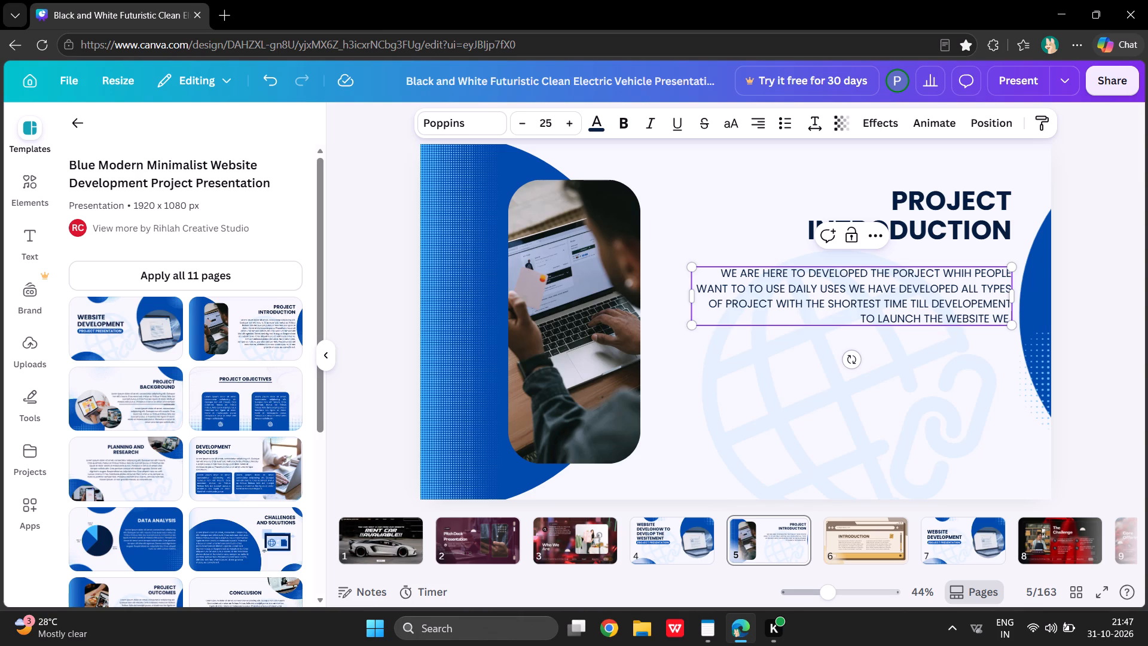
pyautogui.press('BackSpace')
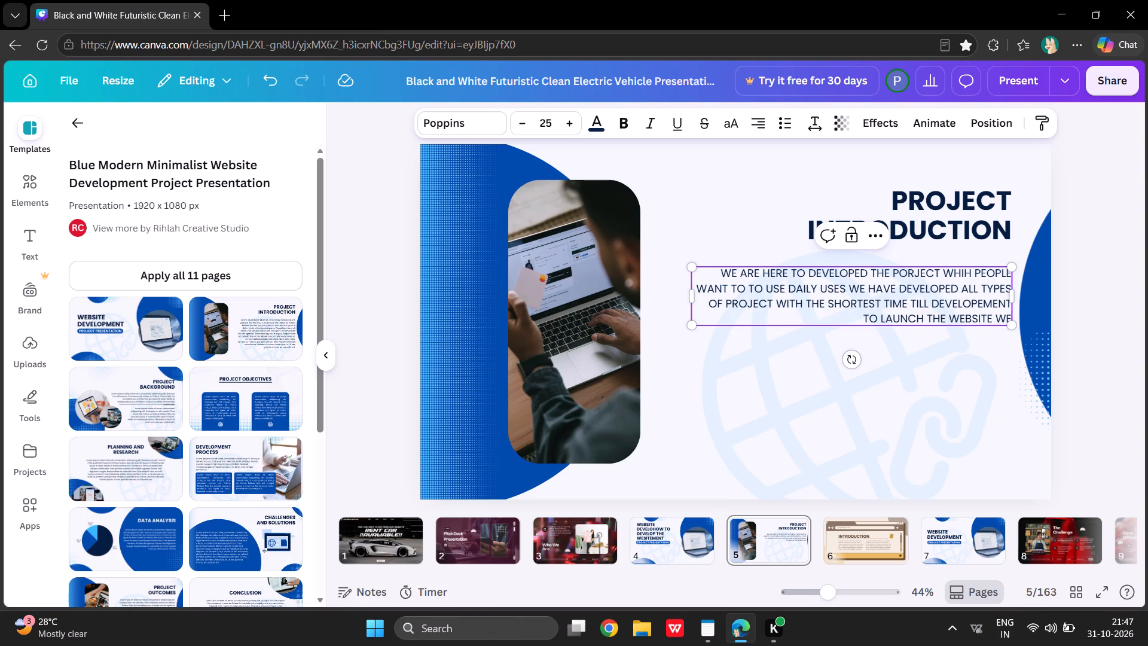
pyautogui.press('BackSpace')
pyautogui.press('BackSpace')
pyautogui.press('space')
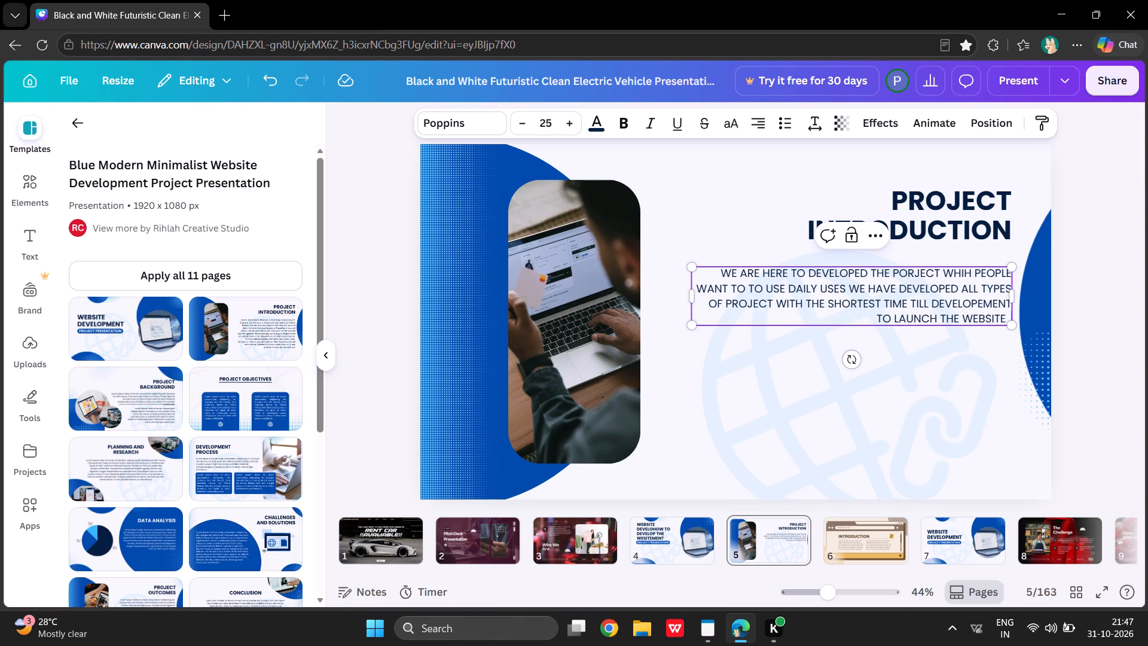
# Continue the Project Introduction paragraph with "ARE TEAM MEMBERS WITH ALAWAYS WITH".
pyautogui.write('ARE')
pyautogui.press('space')
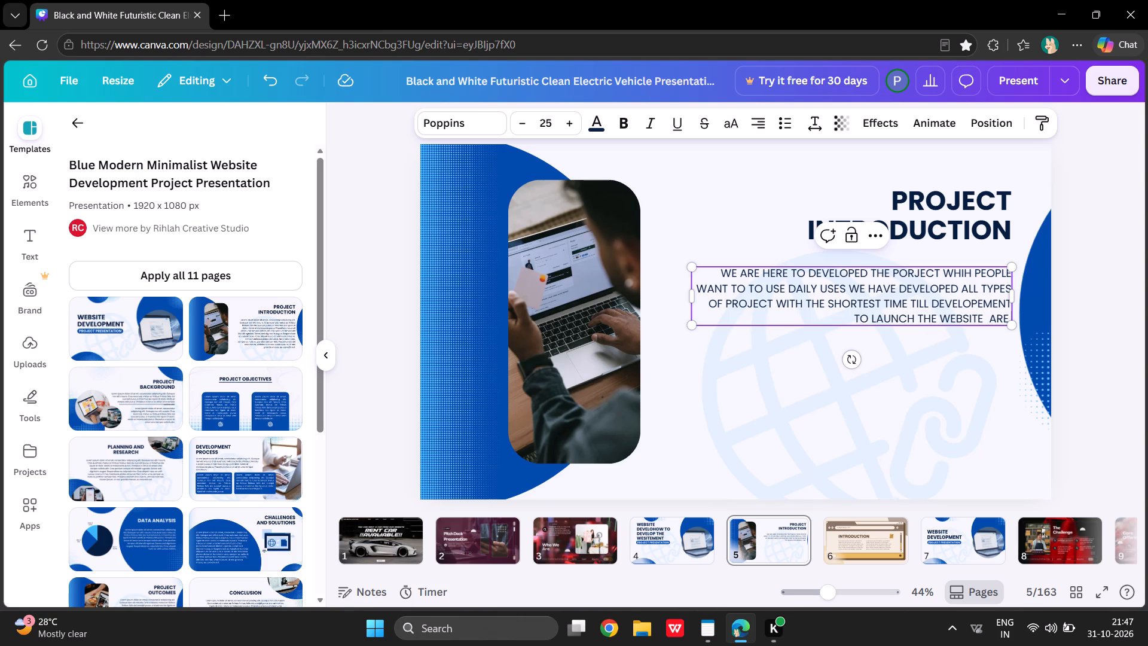
pyautogui.write('TEAM MEME')
pyautogui.press('BackSpace')
pyautogui.write('BERS WITH ALAWAYS WITH')
pyautogui.press('space')
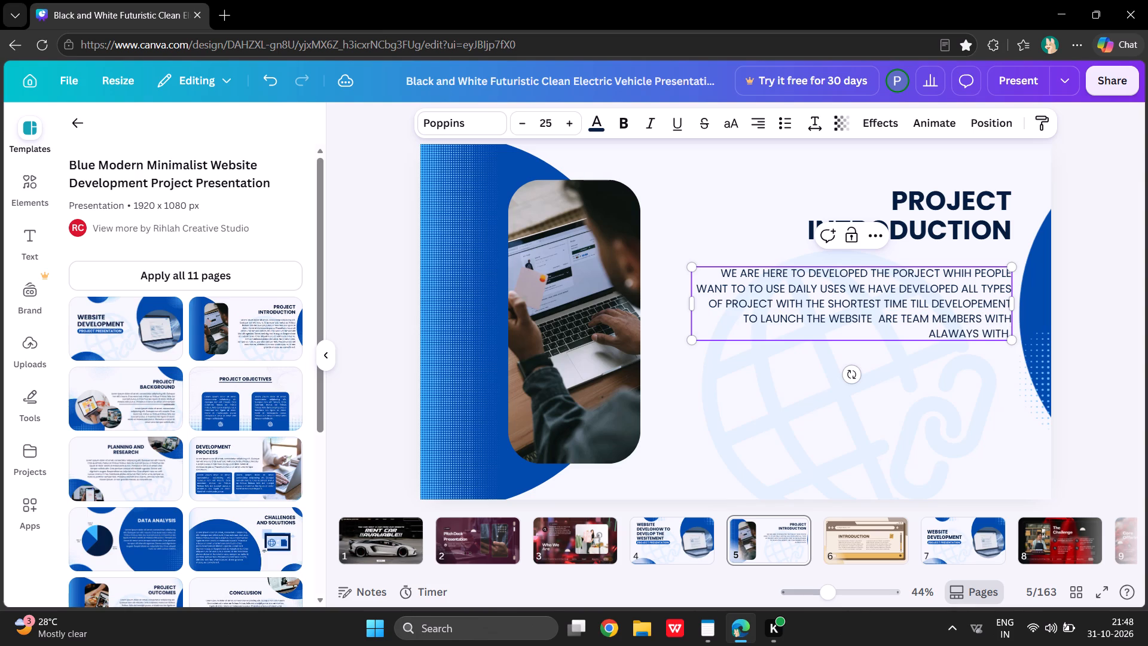
# Add "HOW TO PERSFOM DESIGN" to the end of the Project Introduction paragraph.
pyautogui.write('HOW')
pyautogui.press('space')
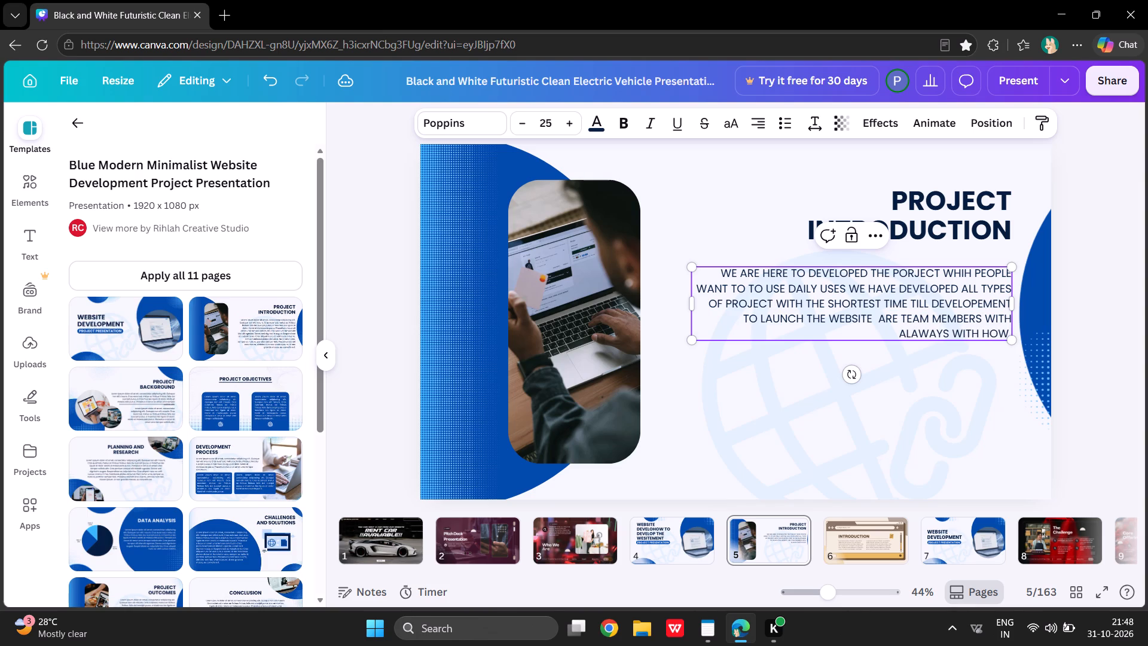
pyautogui.press('t')
pyautogui.write('O')
pyautogui.press('space')
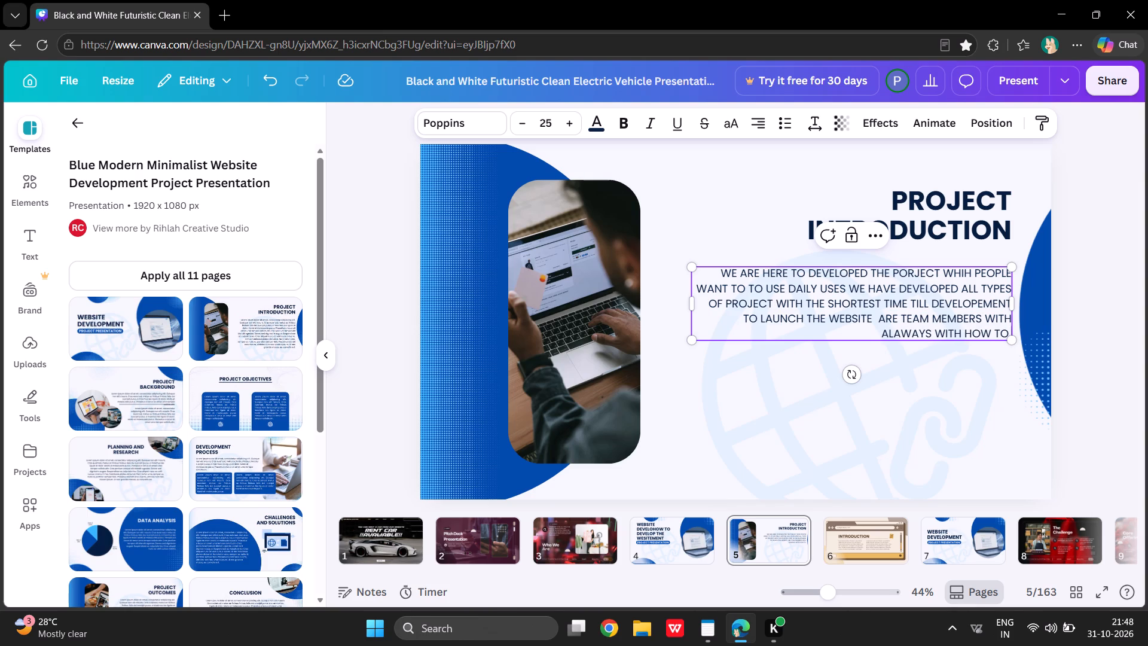
pyautogui.write('PERSS')
pyautogui.press('BackSpace')
pyautogui.write('FOM')
pyautogui.press('space')
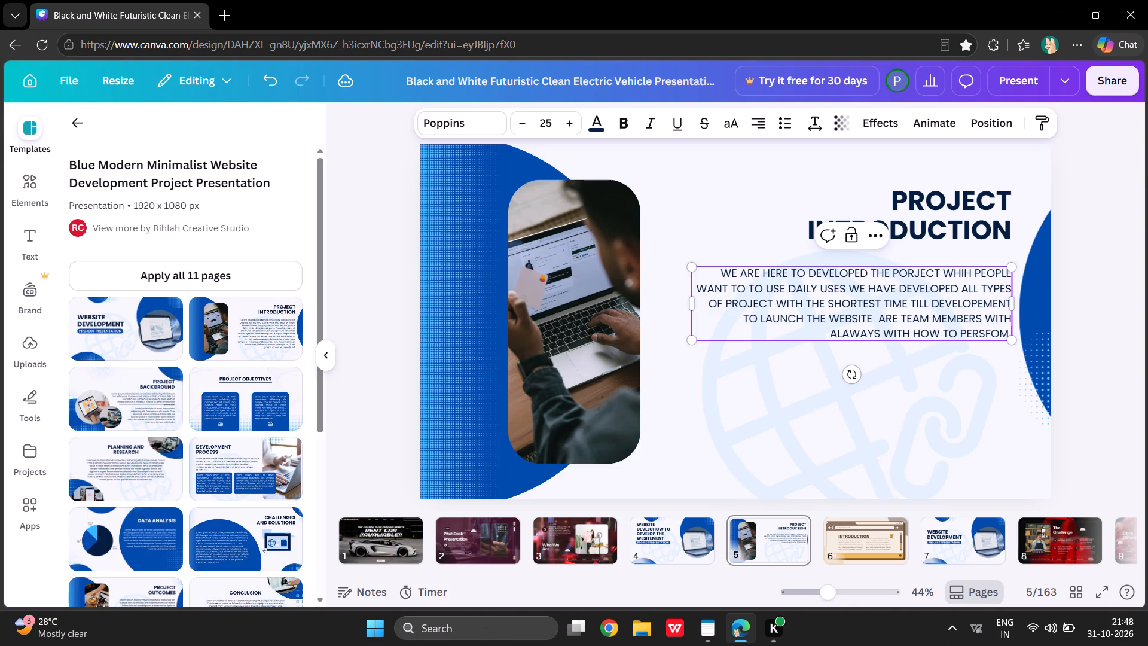
pyautogui.write('DESIGN')
pyautogui.press('space')
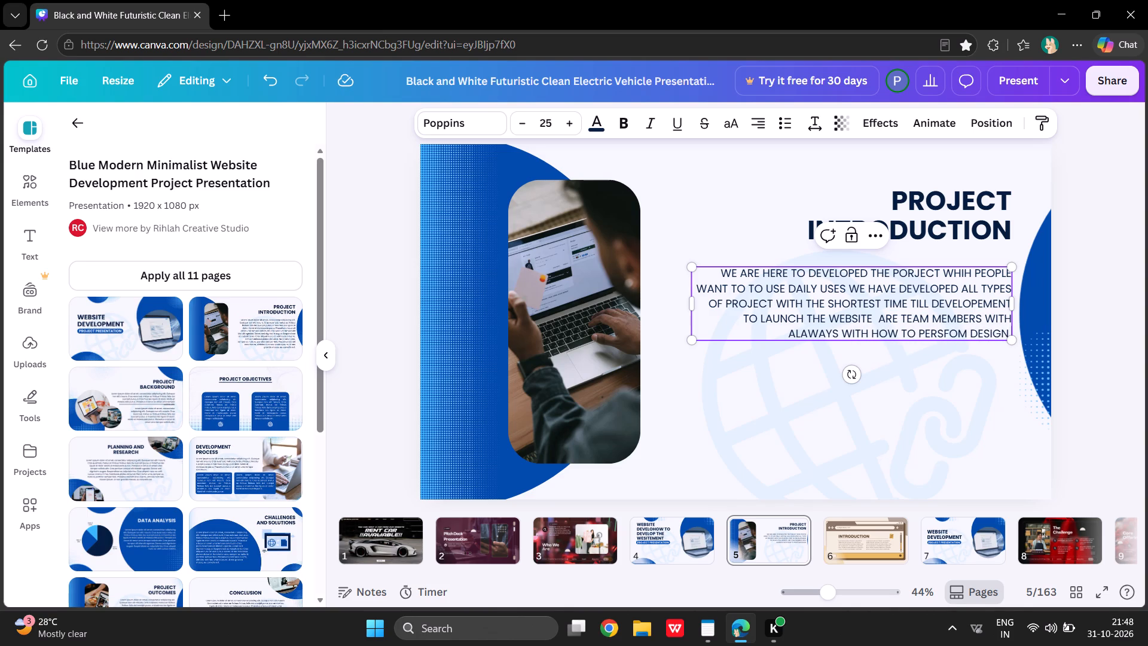
# Continue the Project Introduction paragraph with ",ANALYZIE THE SYSTEM DEVELOMENT AND TESTING".
pyautogui.write(',ANALYZIE THE SYSTEM')
pyautogui.press('space')
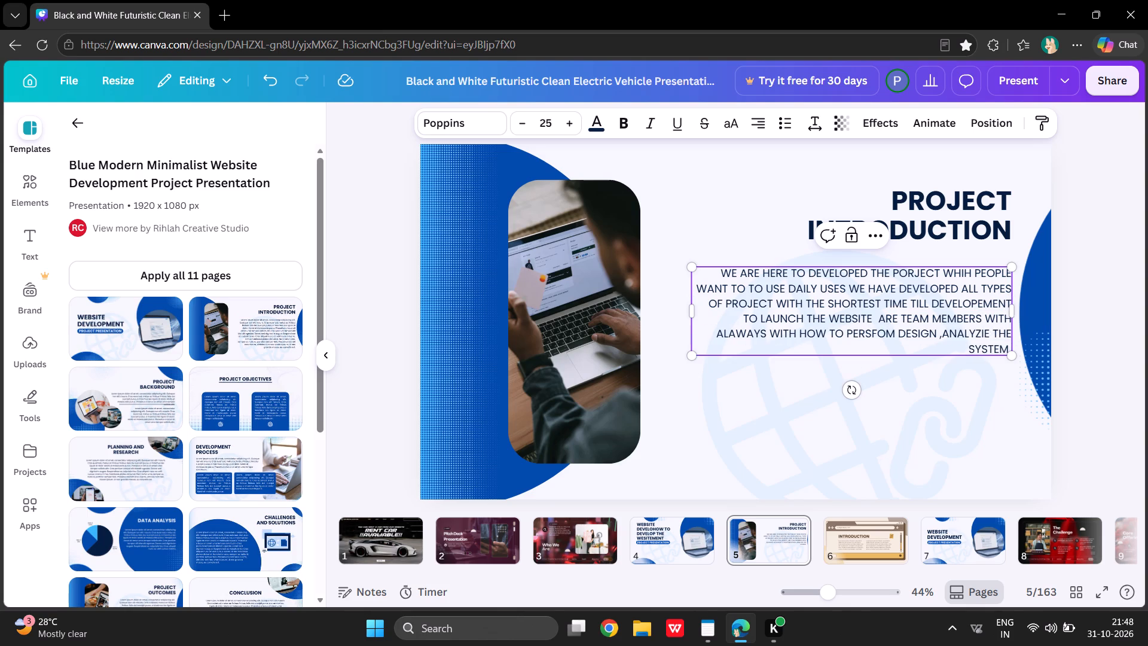
pyautogui.write('DEVELO')
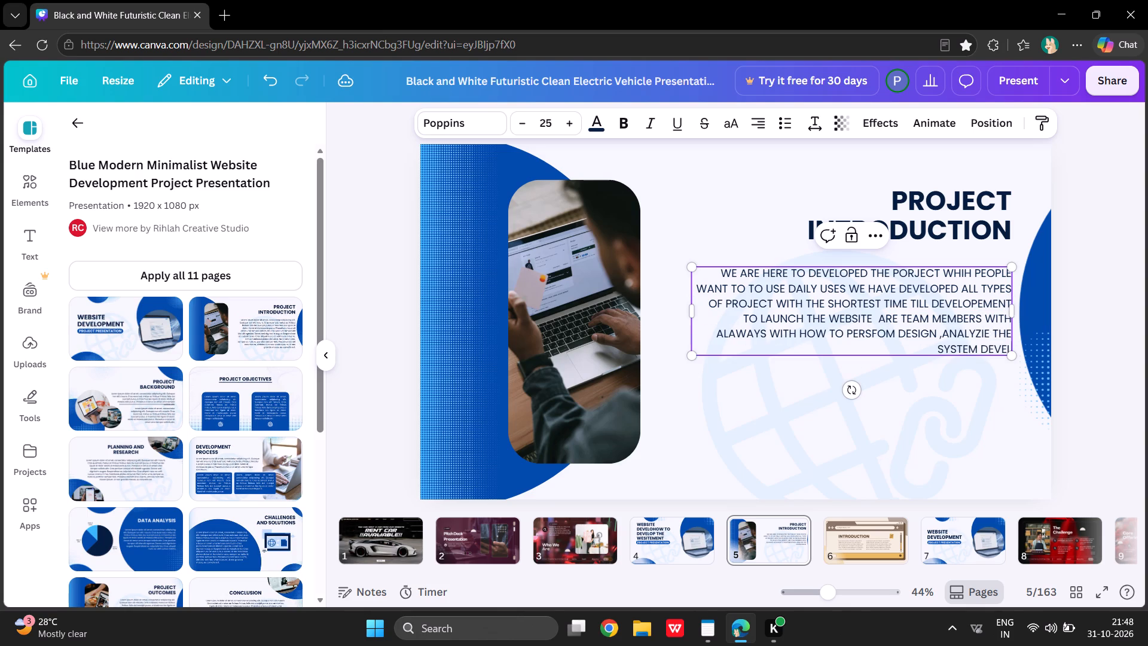
pyautogui.write('MENT A')
pyautogui.write('ND TESTING')
pyautogui.press('space')
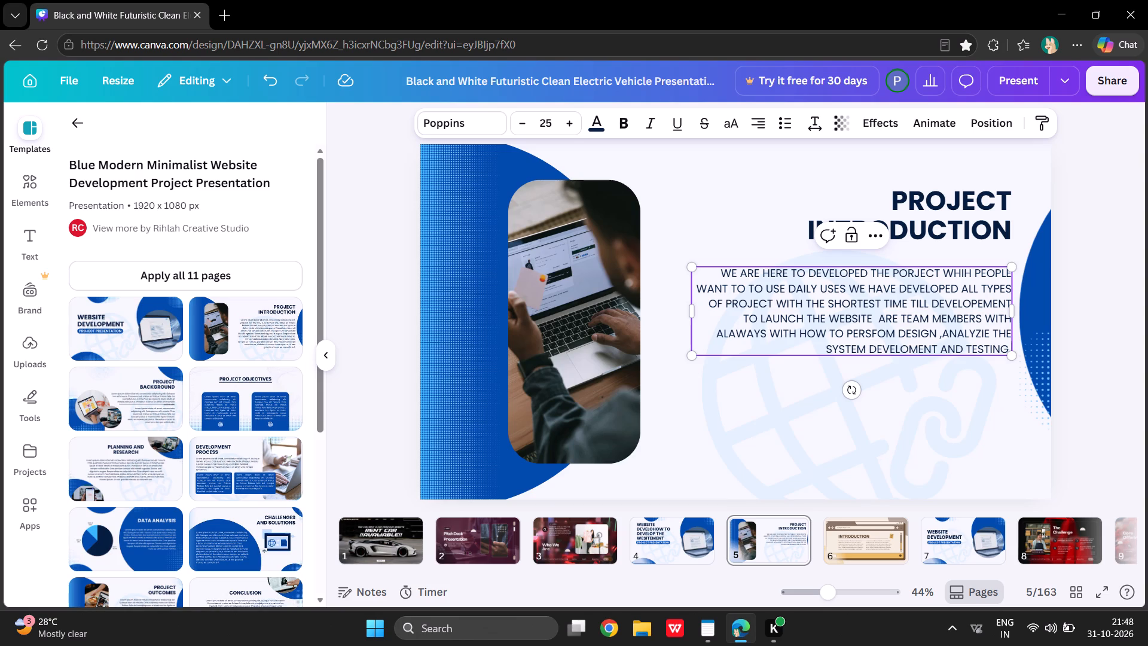
# Add "NEXXT STEP WAS THE DEPLOYMENT" to the end of the Project Introduction paragraph.
pyautogui.write('NEXXT TS')
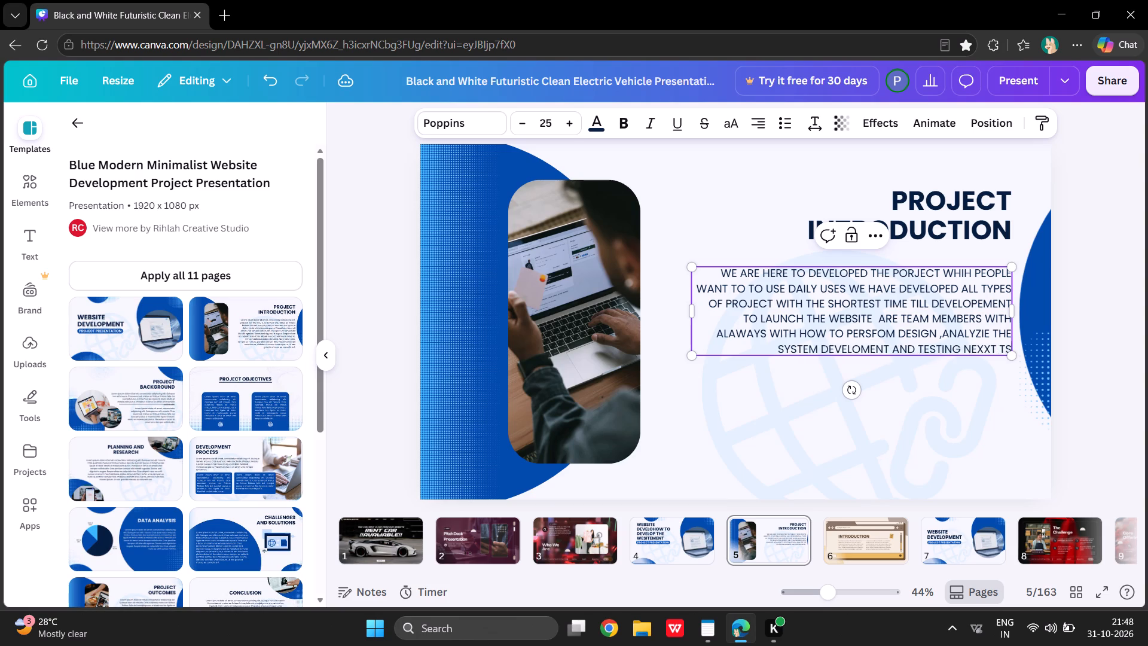
pyautogui.press('BackSpace')
pyautogui.press('BackSpace')
pyautogui.write('STEP WAS THE')
pyautogui.press('space')
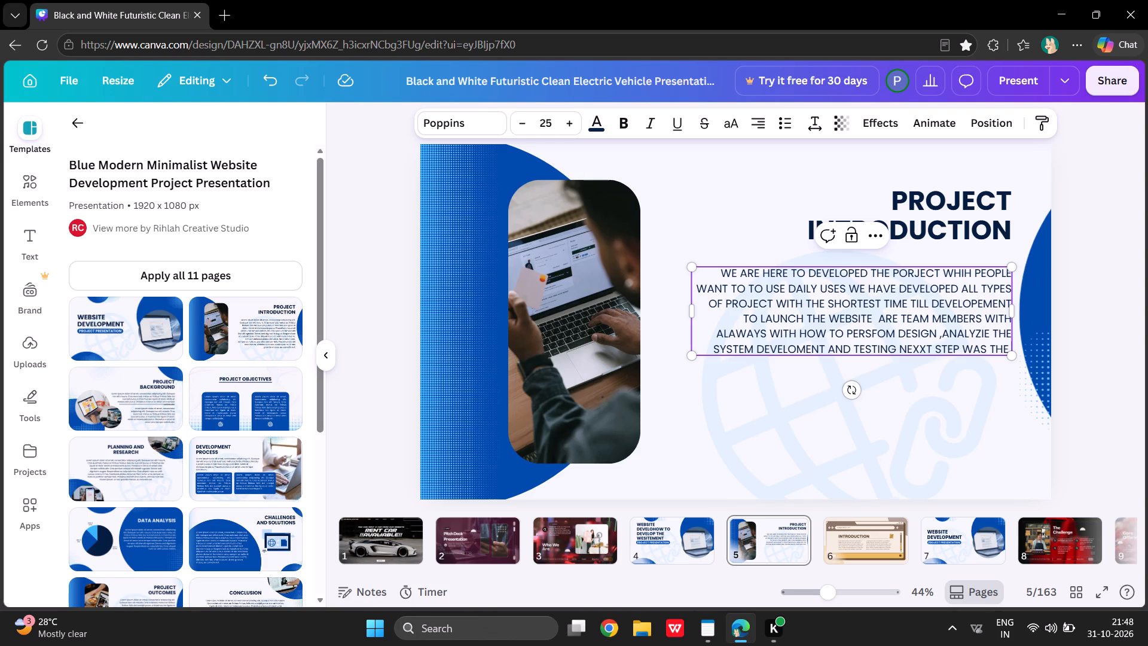
pyautogui.write('DEPLOYMENT')
pyautogui.press('space')
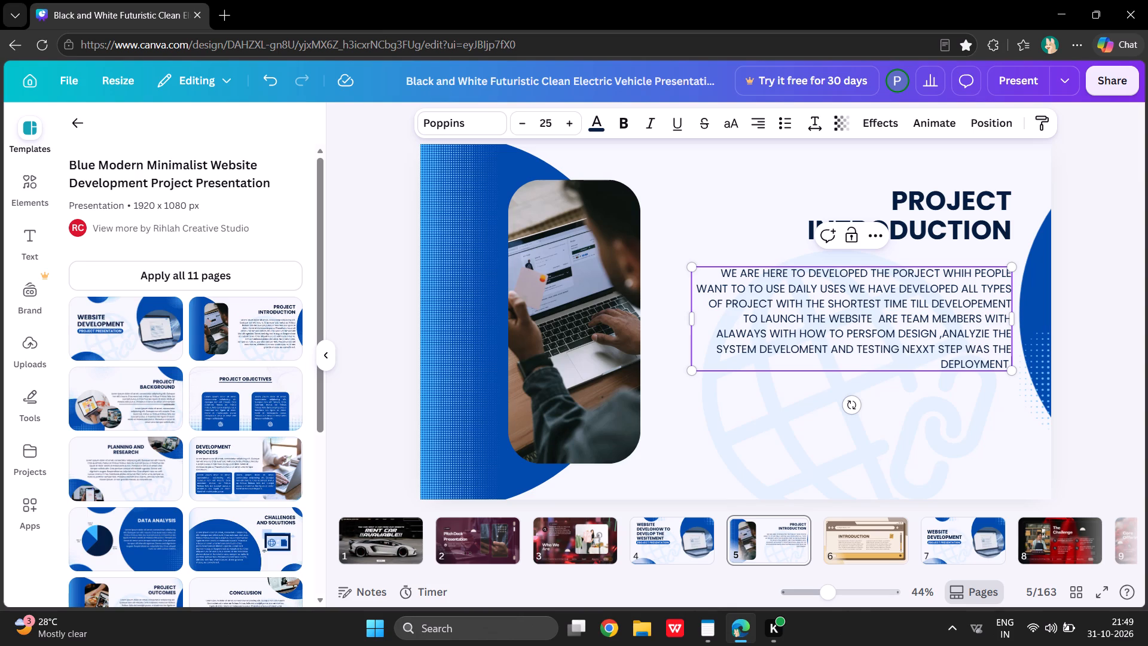
# Continue the Project Introduction paragraph with "THEN CAME UPGRADE MAIANTENCE SERIVES ETC".
pyautogui.write('THEN CAME UP')
pyautogui.write('GRADE')
pyautogui.press('space')
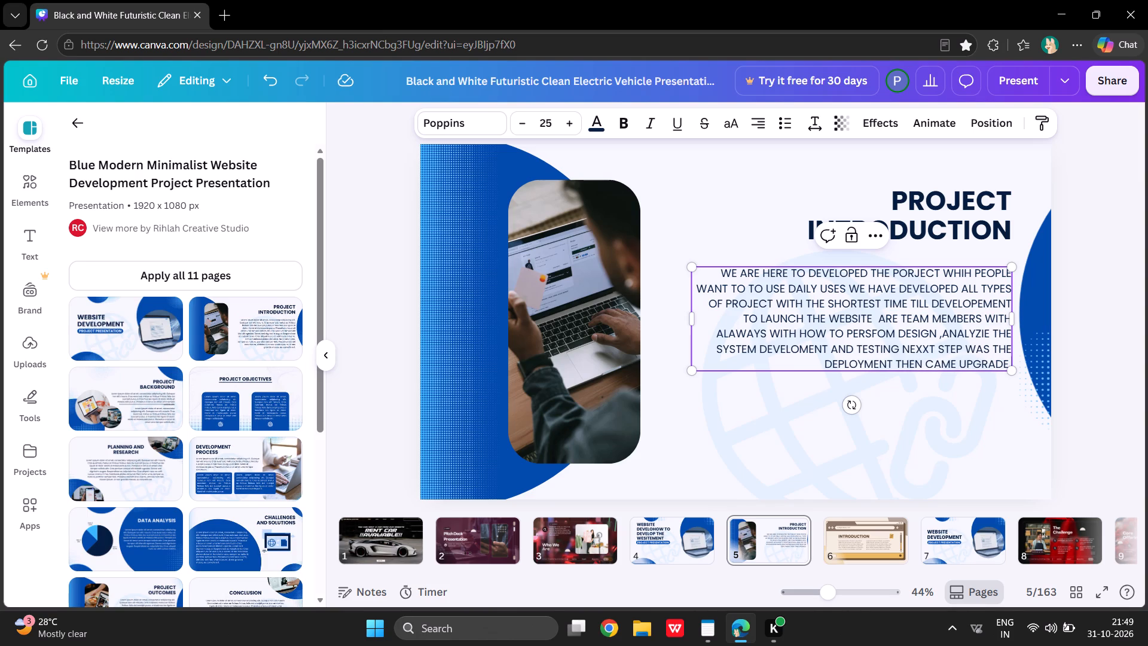
pyautogui.write('MAIANTENCE')
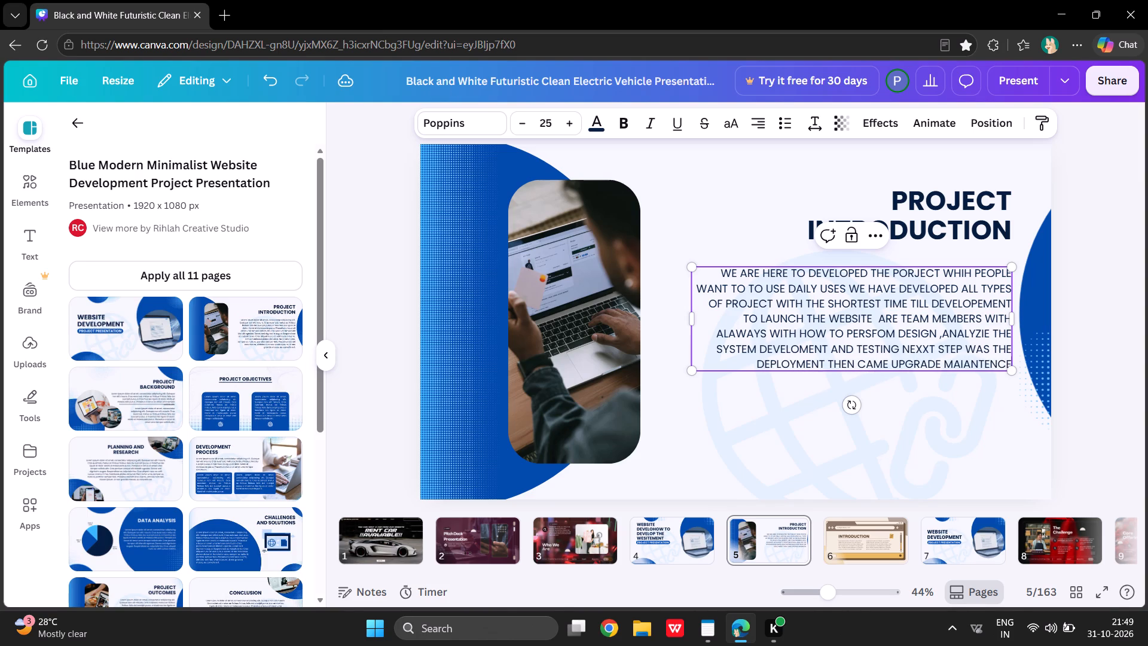
pyautogui.press('space')
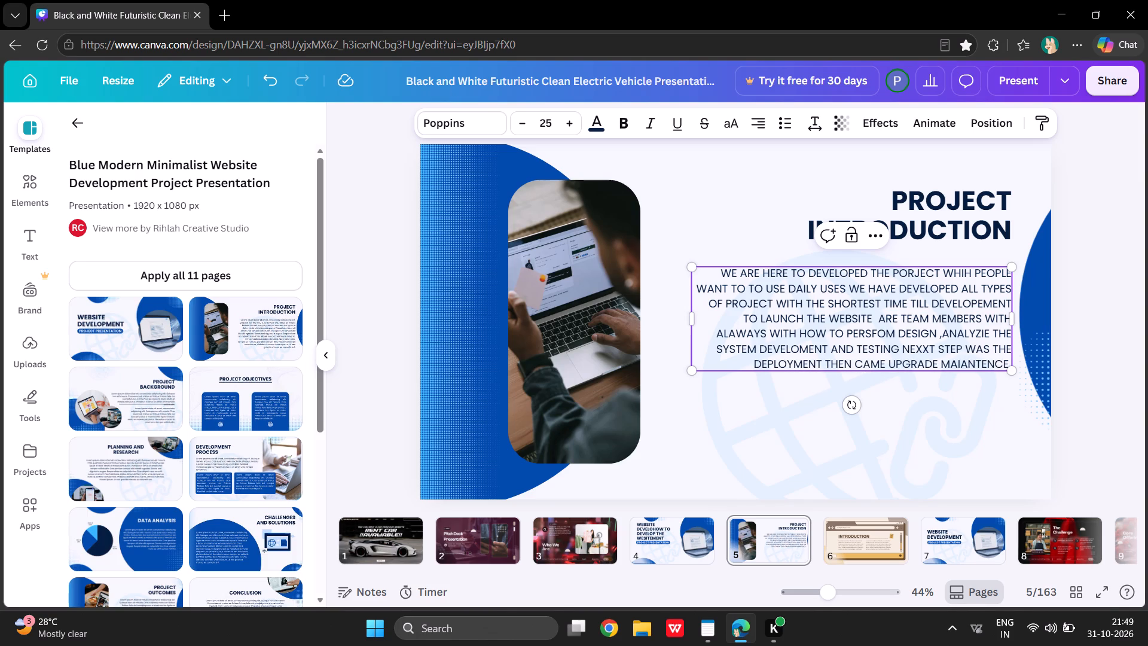
pyautogui.write('SERIVES ETC')
pyautogui.press('space')
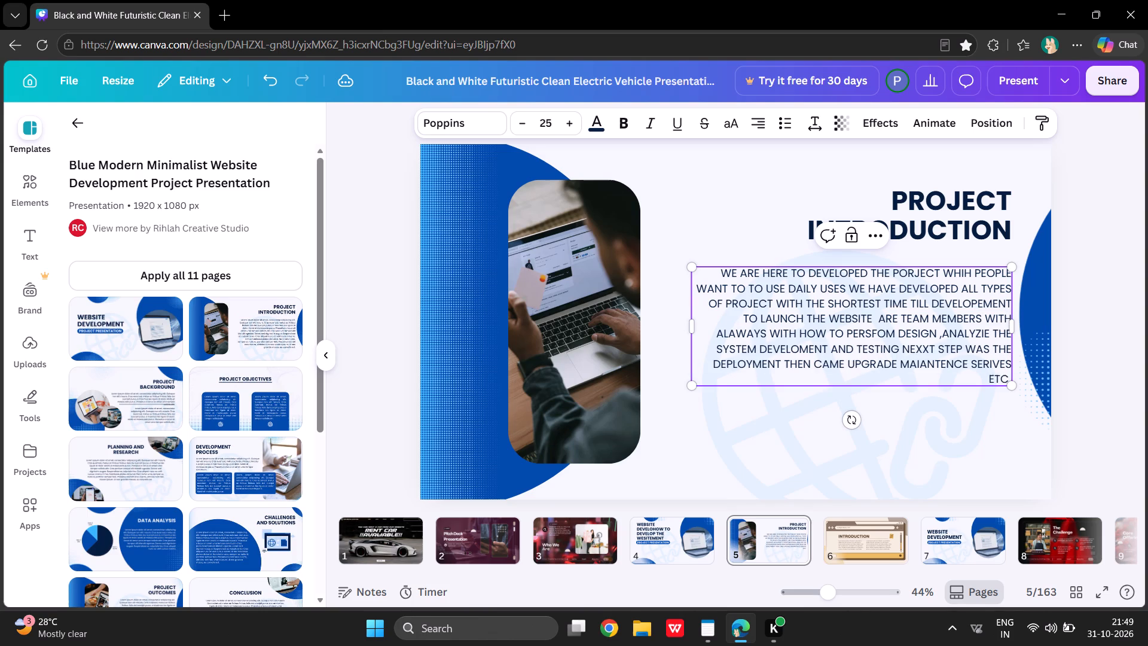
# Add the sentence "THIS ALL PROCESS COMS UNDER THE EDLC" to the end of the Project Introduction paragraph.
pyautogui.write('THIS ALL PROCESS COMS UN')
pyautogui.write('DER THE EDLC')
pyautogui.press('space')
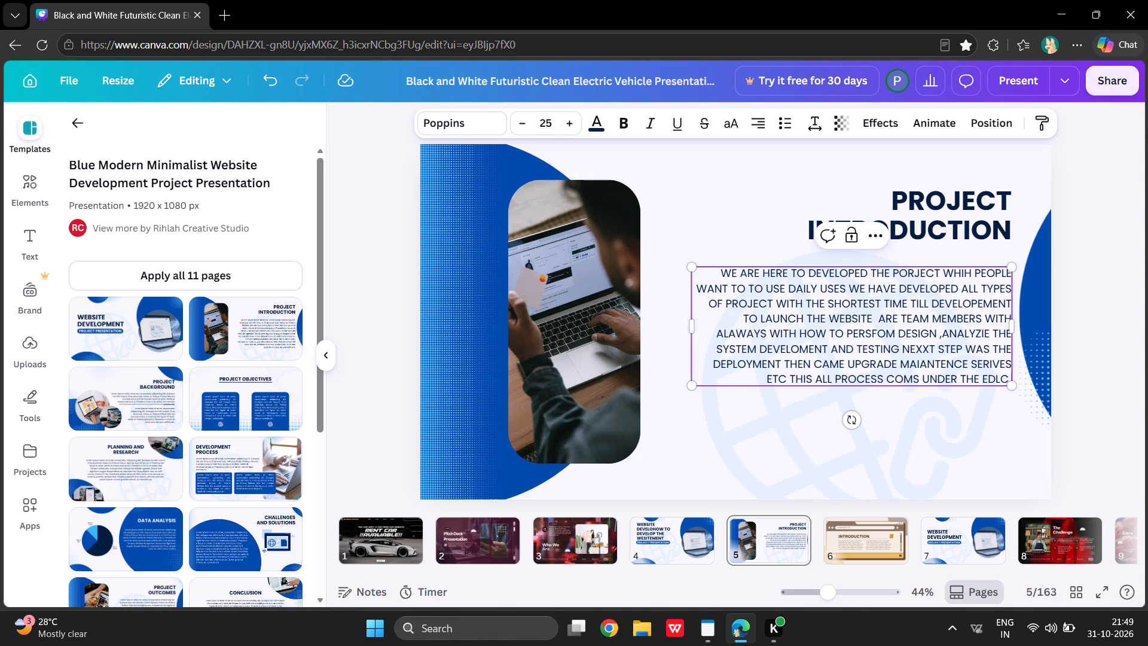
# Continue the Project Introduction paragraph with "WHERE FULL FORM WAS EMBEDDED DESIGN LIFFEE CYCLE".
pyautogui.write('WHERE')
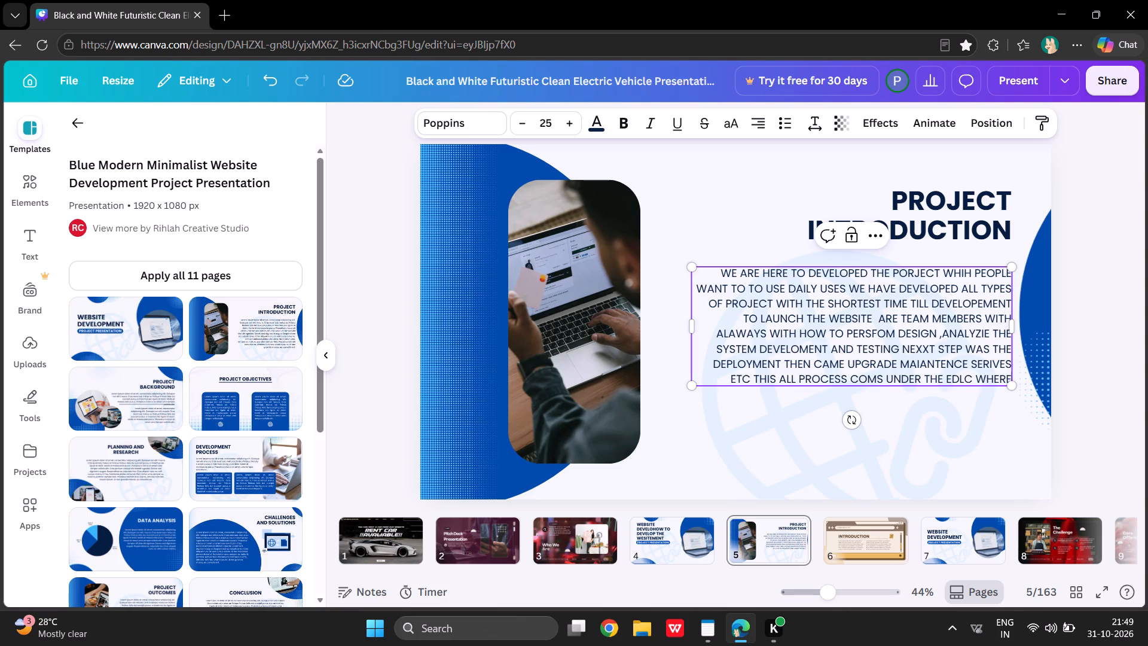
pyautogui.press('space')
pyautogui.write('FULL FORM WAS EMBEDDED')
pyautogui.press('space')
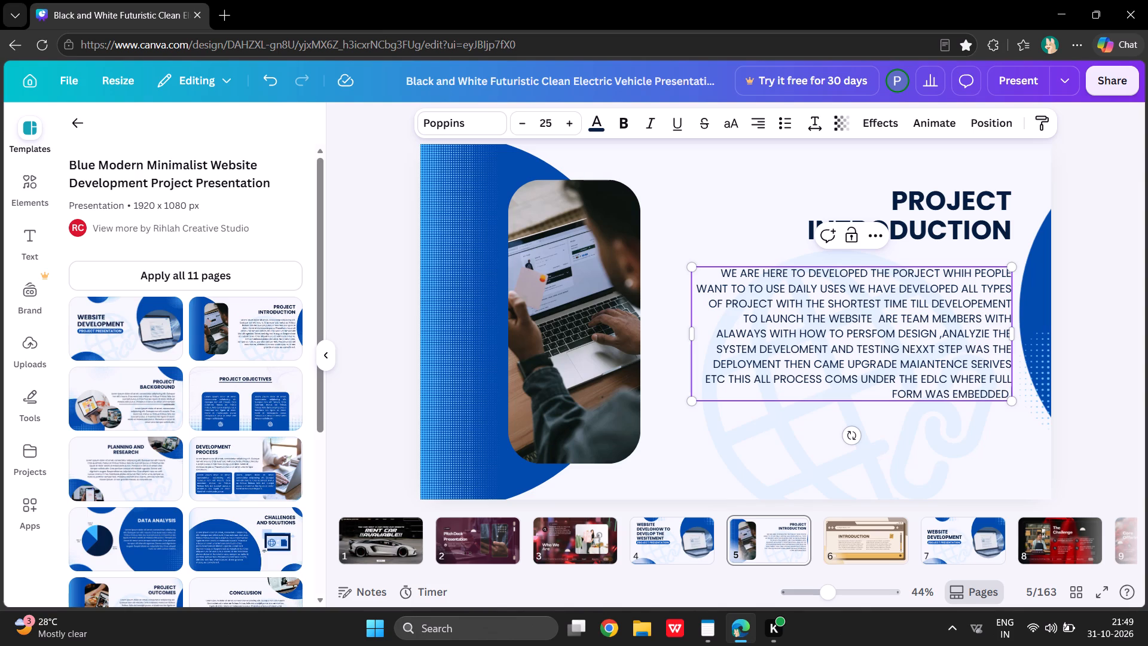
pyautogui.write('DESIGN LY')
pyautogui.press('BackSpace')
pyautogui.write('IFFEE S')
pyautogui.press('BackSpace')
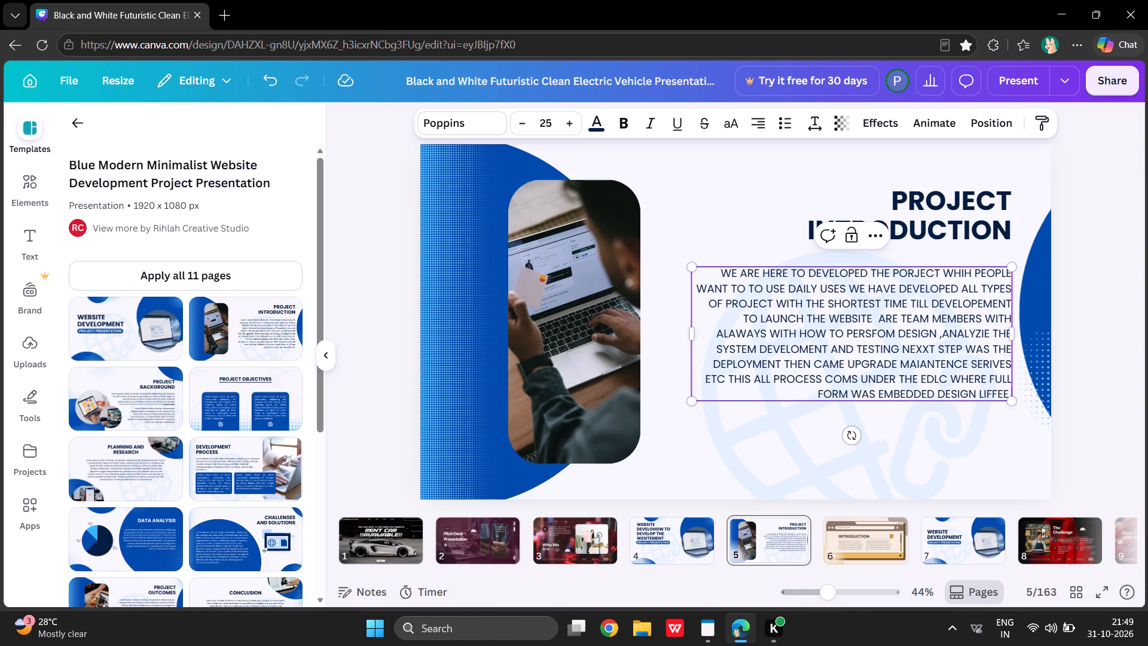
pyautogui.write('CYC')
pyautogui.write('LE')
pyautogui.press('space')
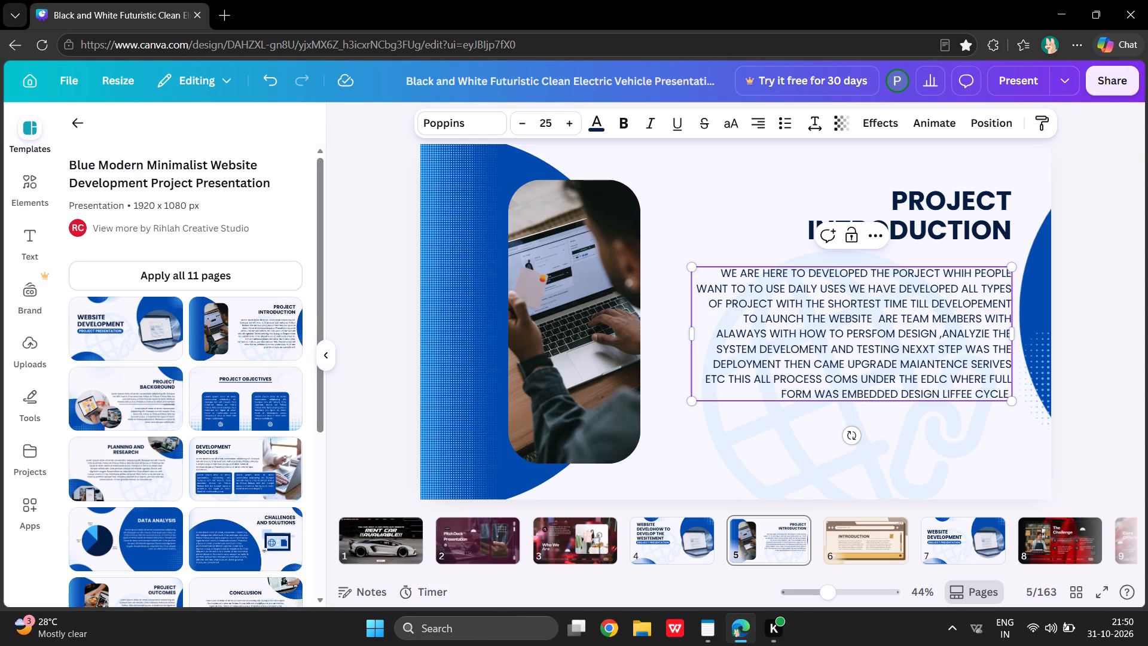
# Add "NEEDED DESIGN AND ANALYZE" to the end of the Project Introduction paragraph.
pyautogui.press('space')
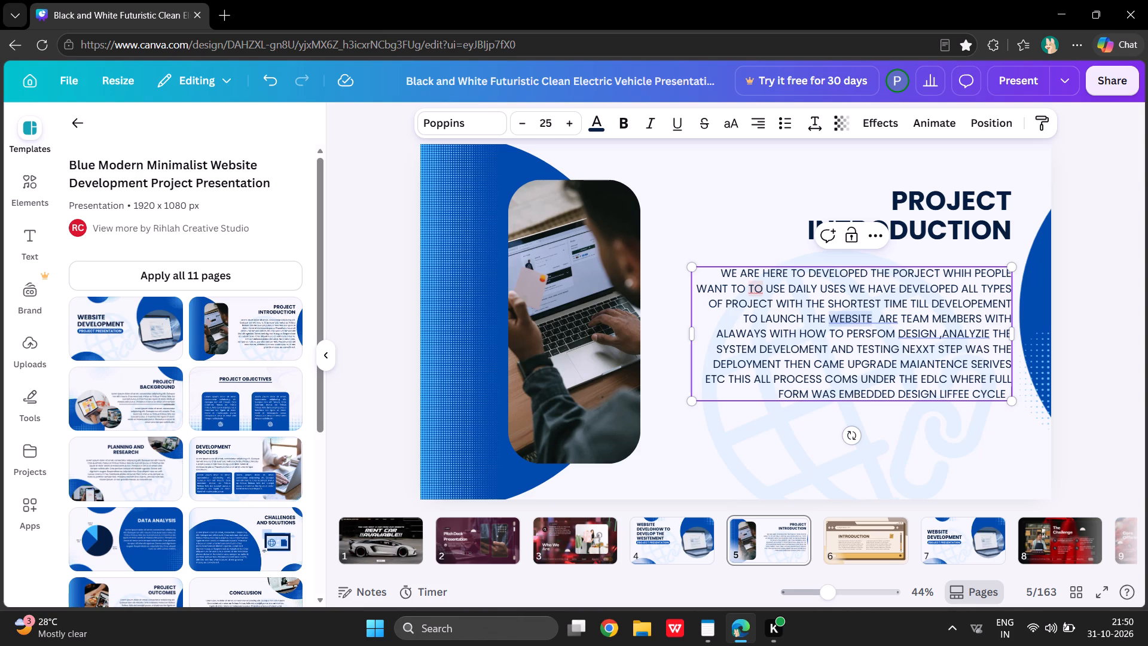
pyautogui.write('NEEDED')
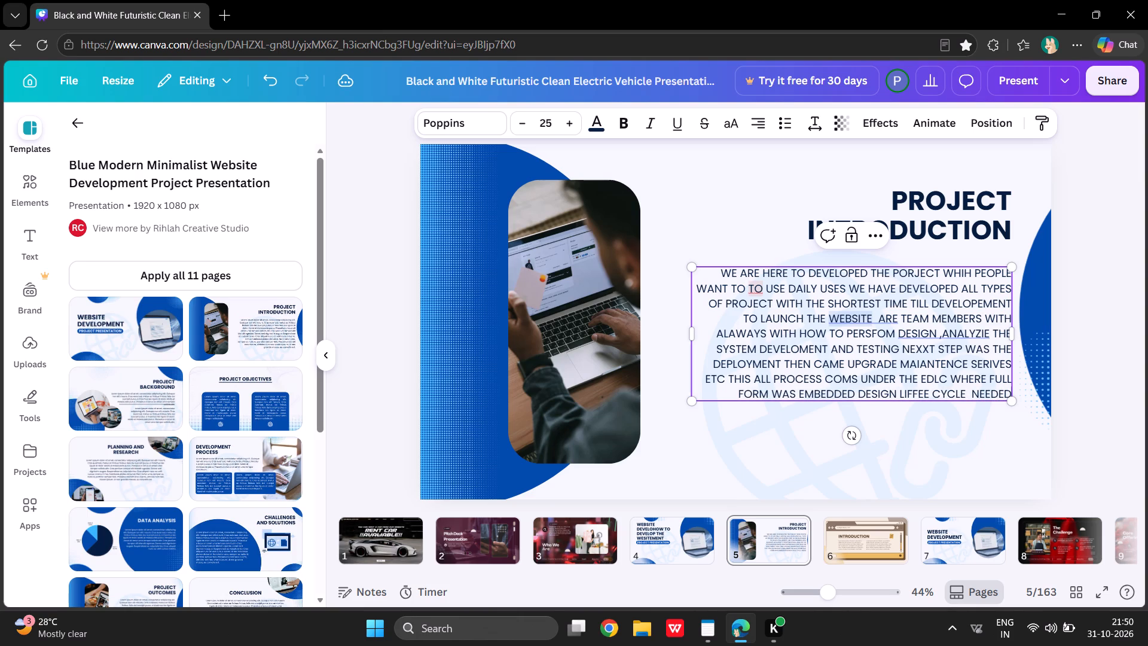
pyautogui.press('space')
pyautogui.write(',A')
pyautogui.press('BackSpace')
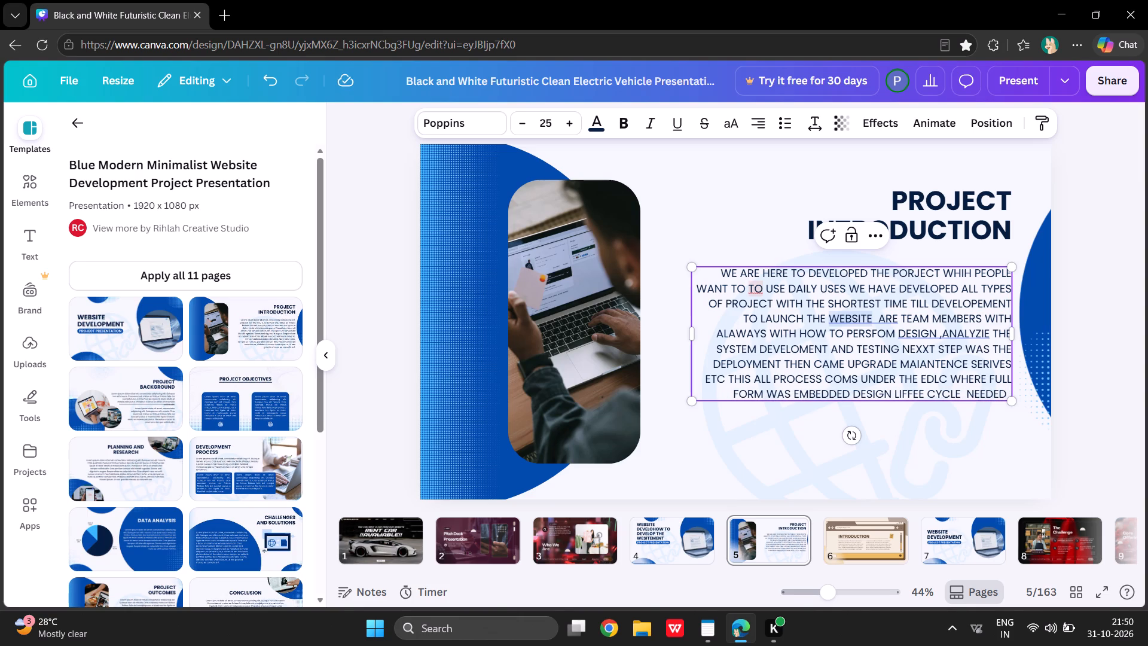
pyautogui.press('BackSpace')
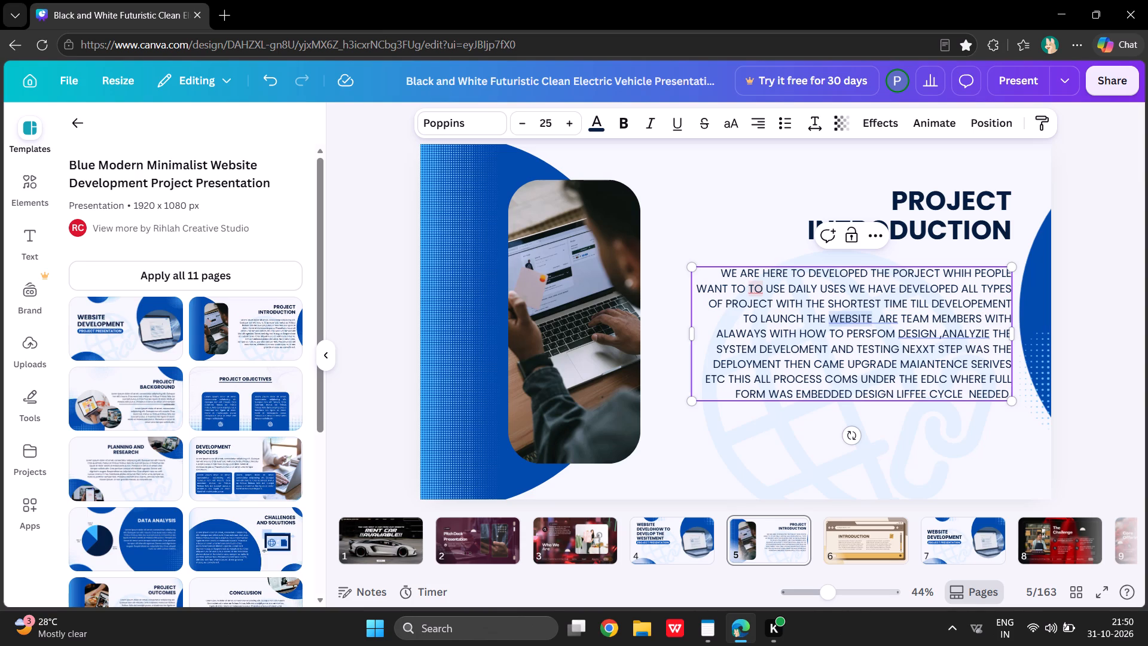
pyautogui.write('SY')
pyautogui.press('BackSpace')
pyautogui.press('BackSpace')
pyautogui.write('DESIGN AND ANALYZE')
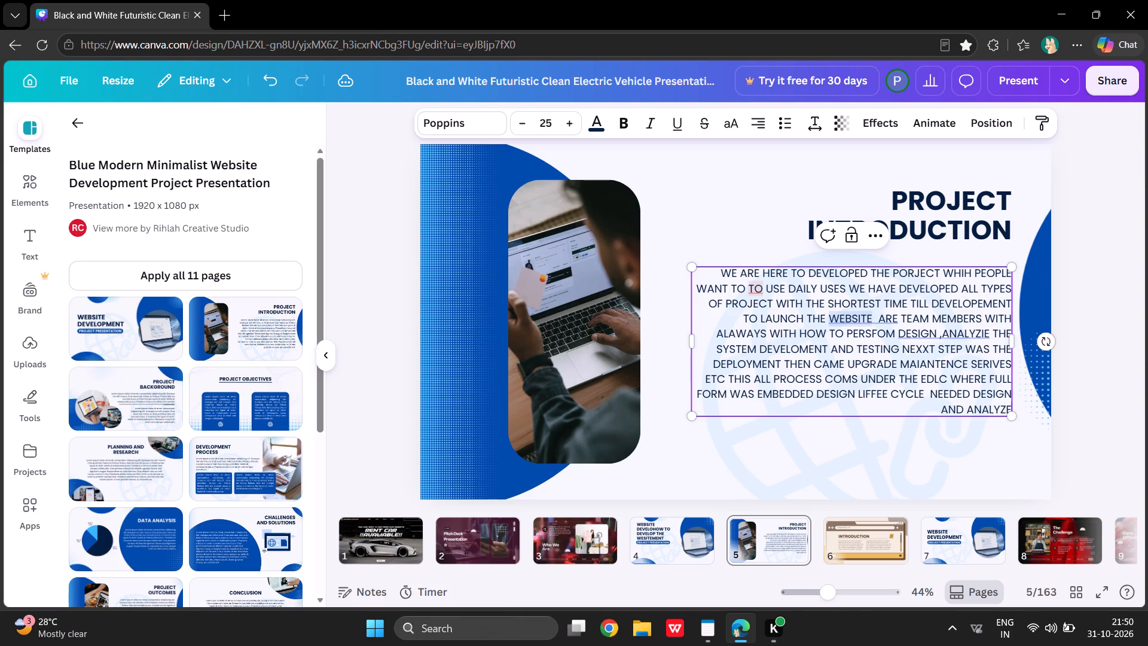
pyautogui.press('space')
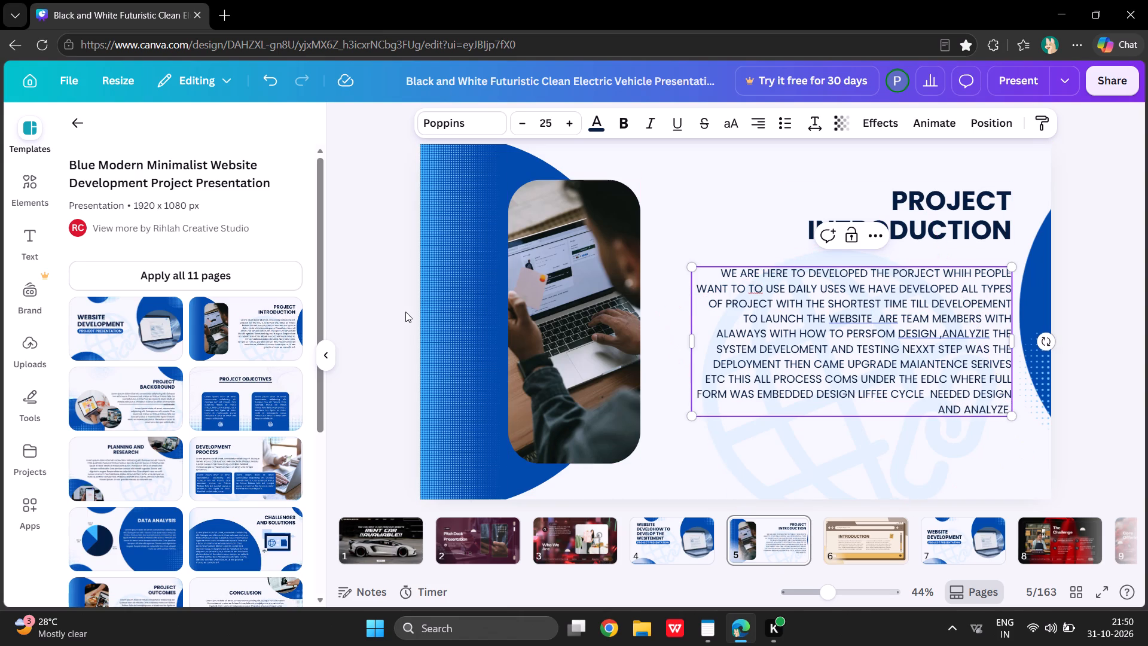
# Add the template's Project Background layout as a new page after the Project Introduction slide.
pyautogui.click(114, 398)
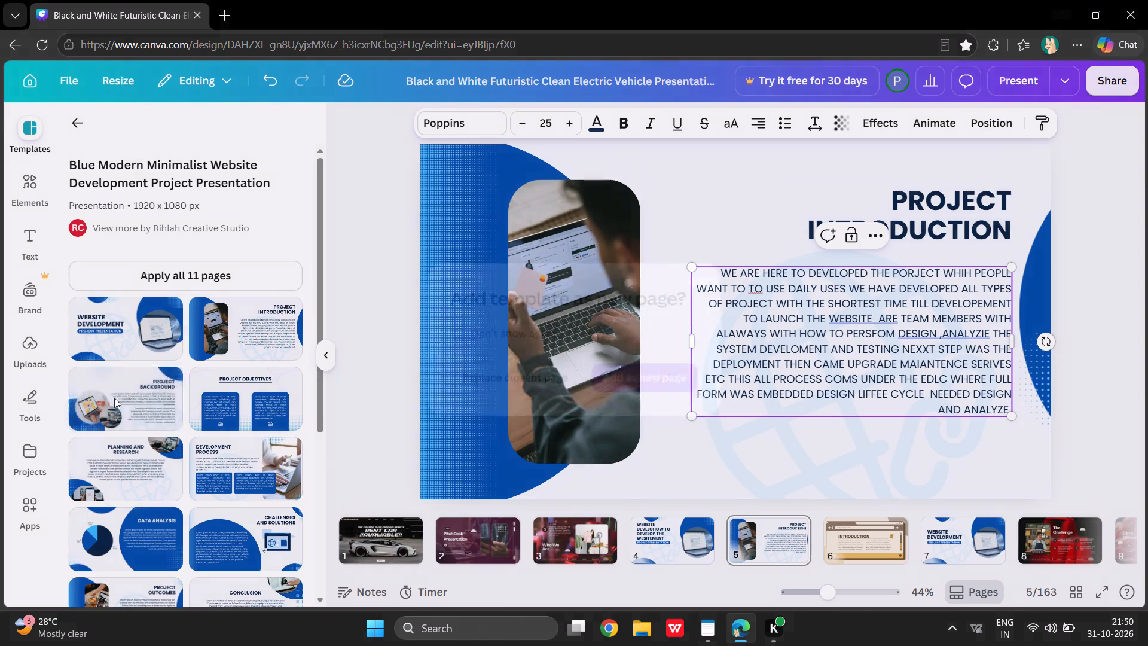
pyautogui.click(624, 370)
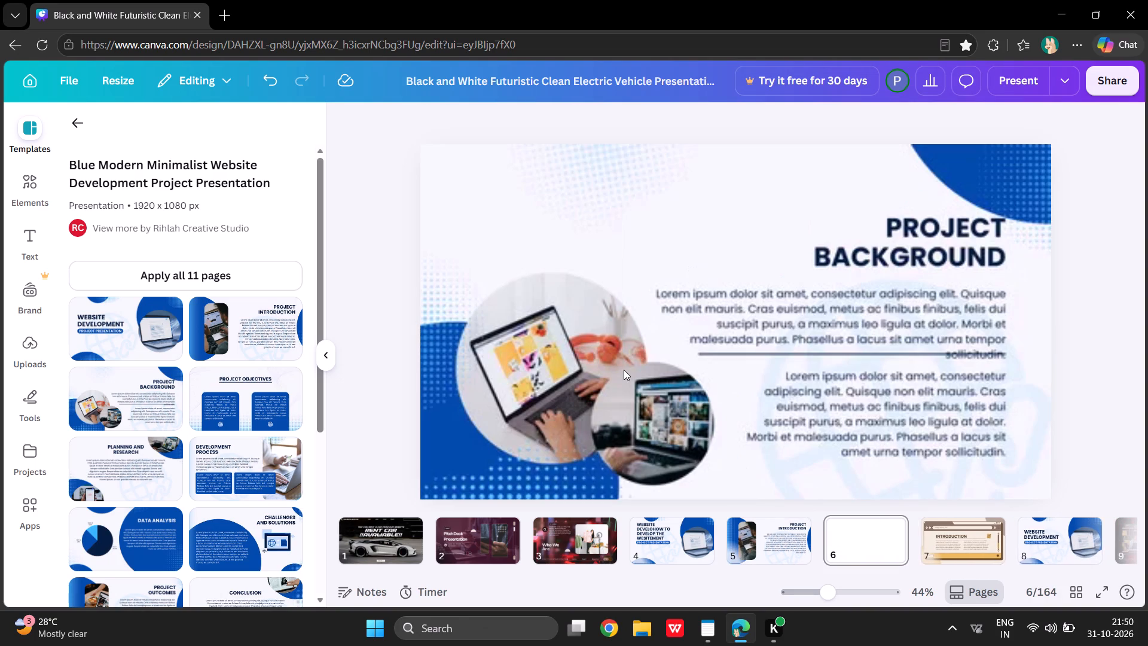
# Replace the upper placeholder paragraph on the Project Background slide with "WE PUT BACKGROUND".
pyautogui.tripleClick(879, 313)
pyautogui.tripleClick(879, 313)
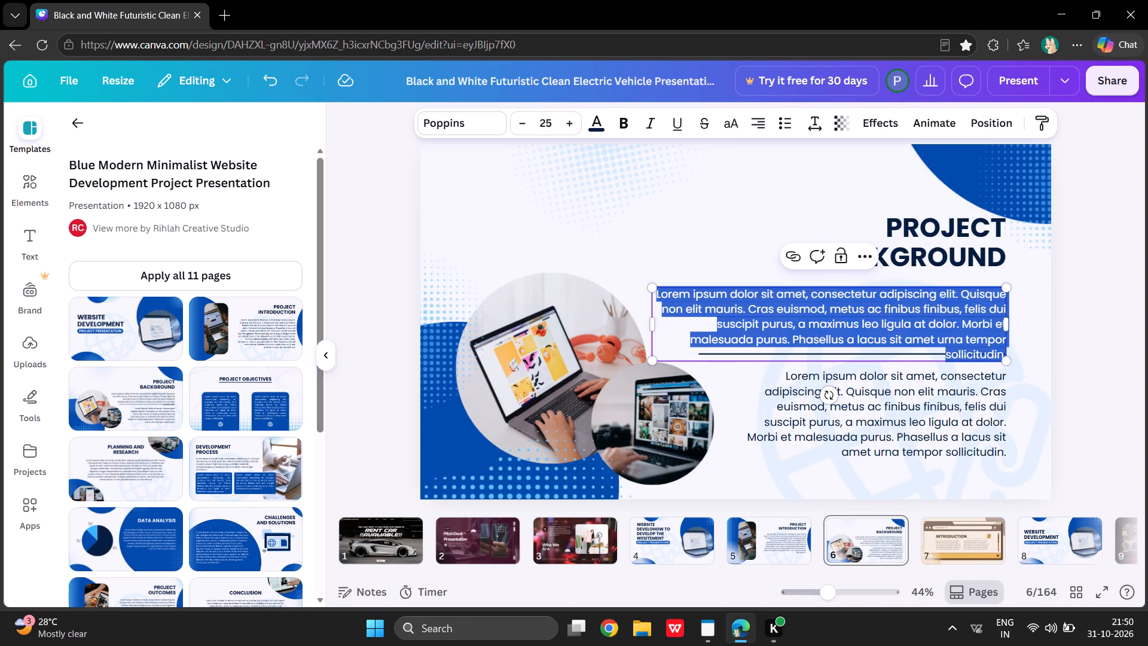
pyautogui.doubleClick(879, 313)
pyautogui.press('w')
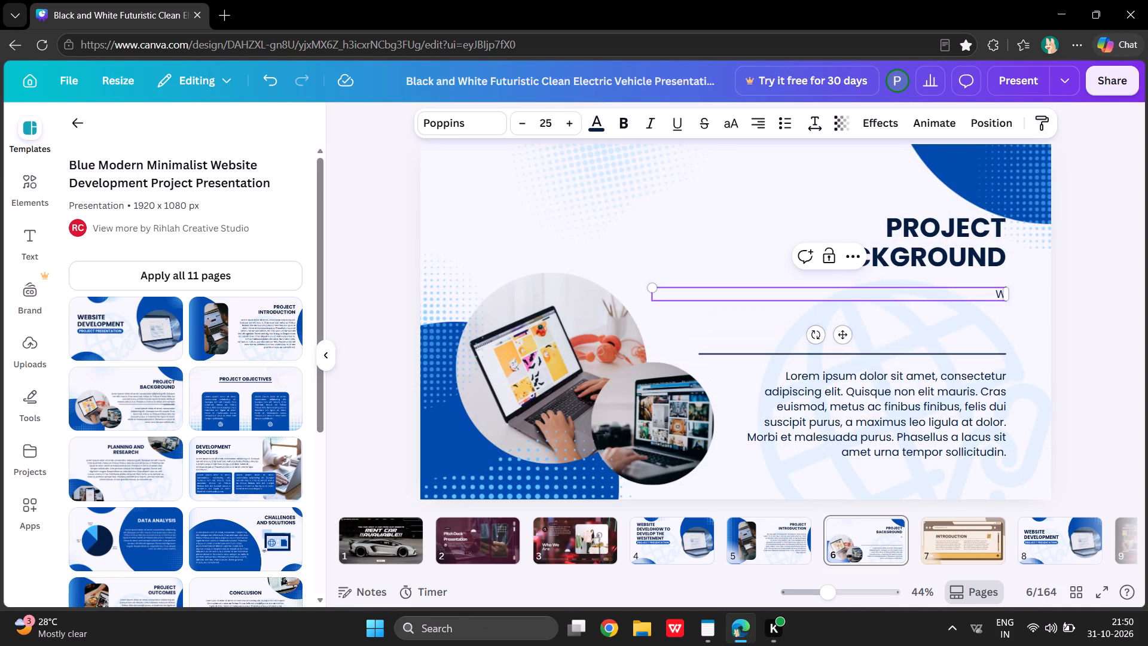
pyautogui.write('E')
pyautogui.press('space')
pyautogui.write('PUT')
pyautogui.press('space')
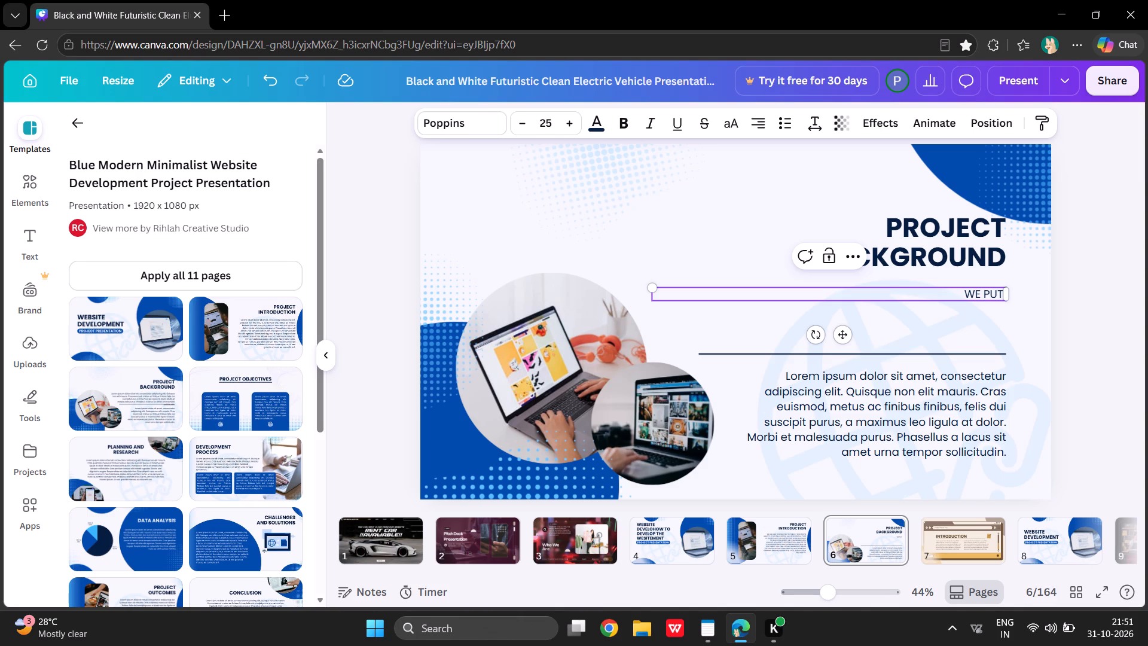
pyautogui.press('space')
pyautogui.write('BACKGROUND')
pyautogui.press('space')
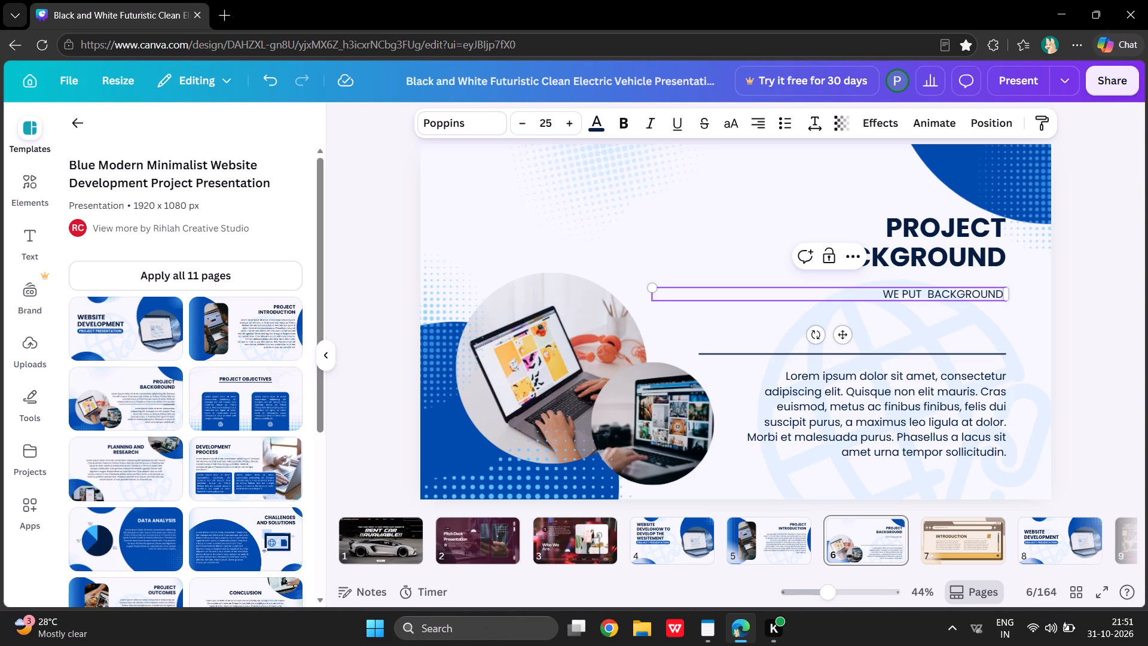
pyautogui.press('space')
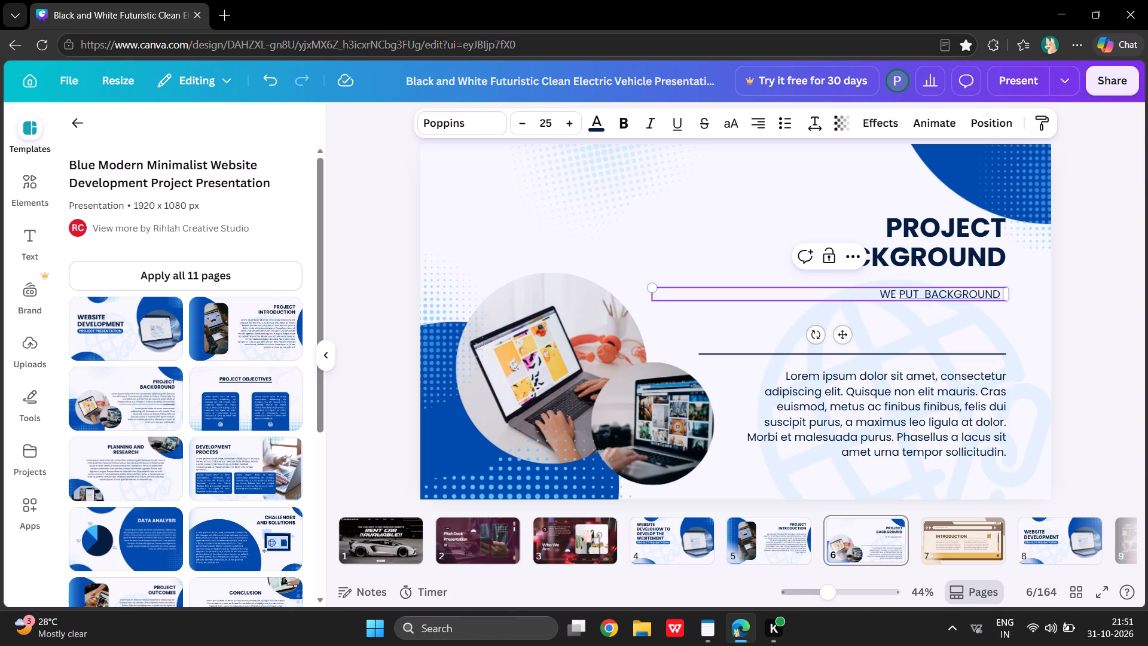
# Continue the upper Project Background paragraph with "SUCH AS BACKENED".
pyautogui.write('SUCH AS')
pyautogui.press('space')
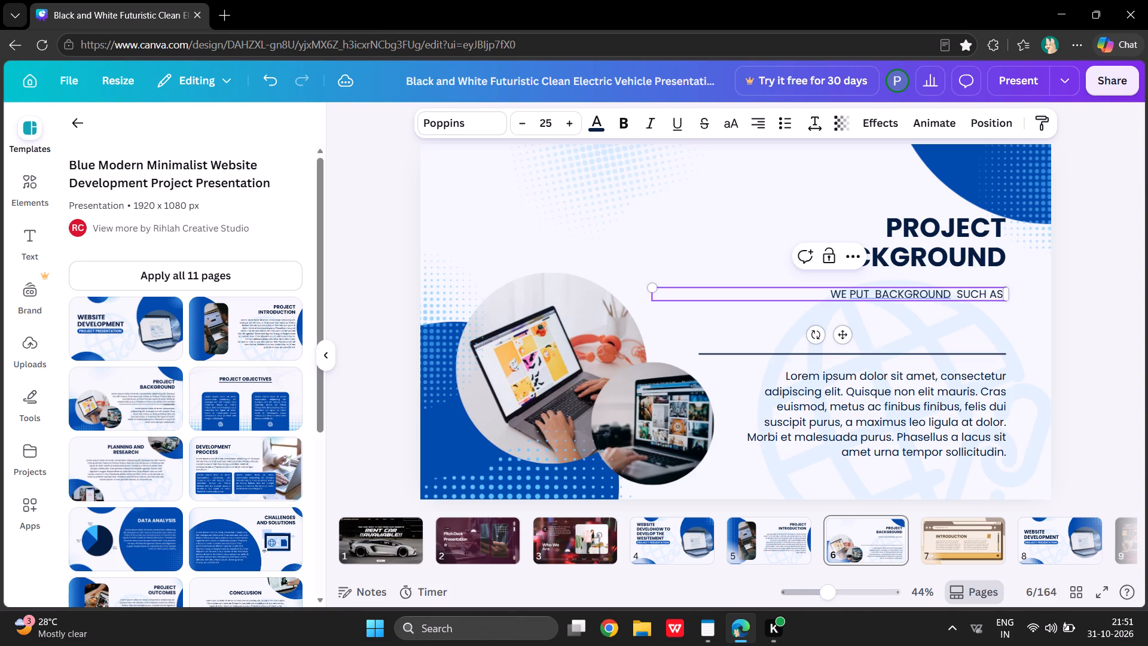
pyautogui.press('v')
pyautogui.press('BackSpace')
pyautogui.write('BAC')
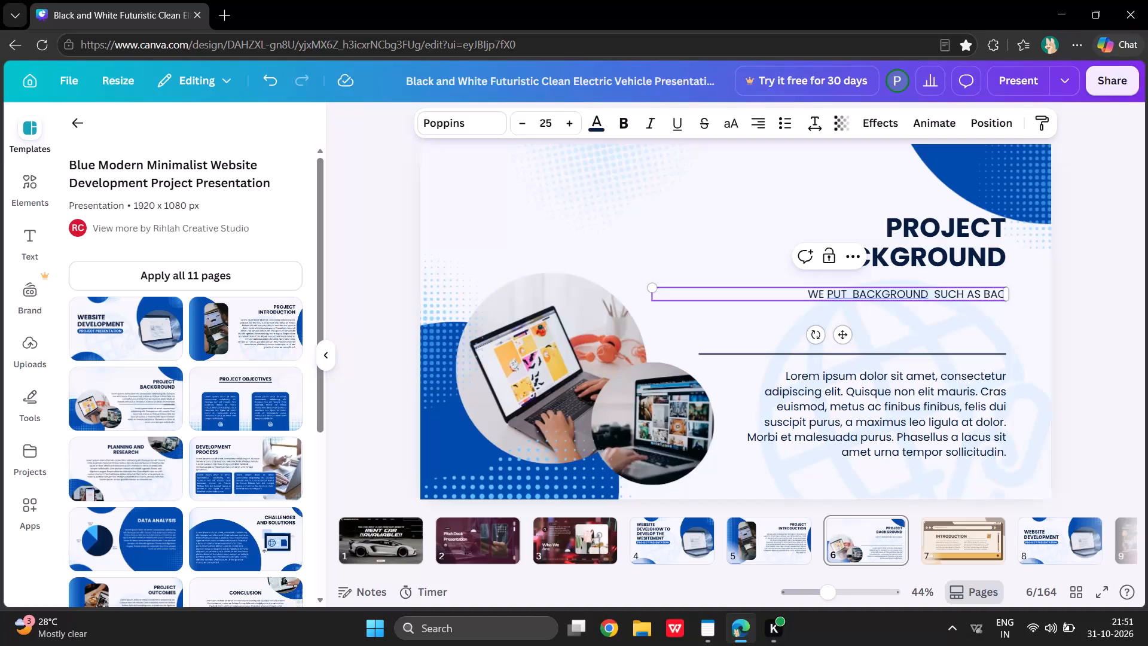
pyautogui.write('KEN')
pyautogui.write('ED')
pyautogui.press('space')
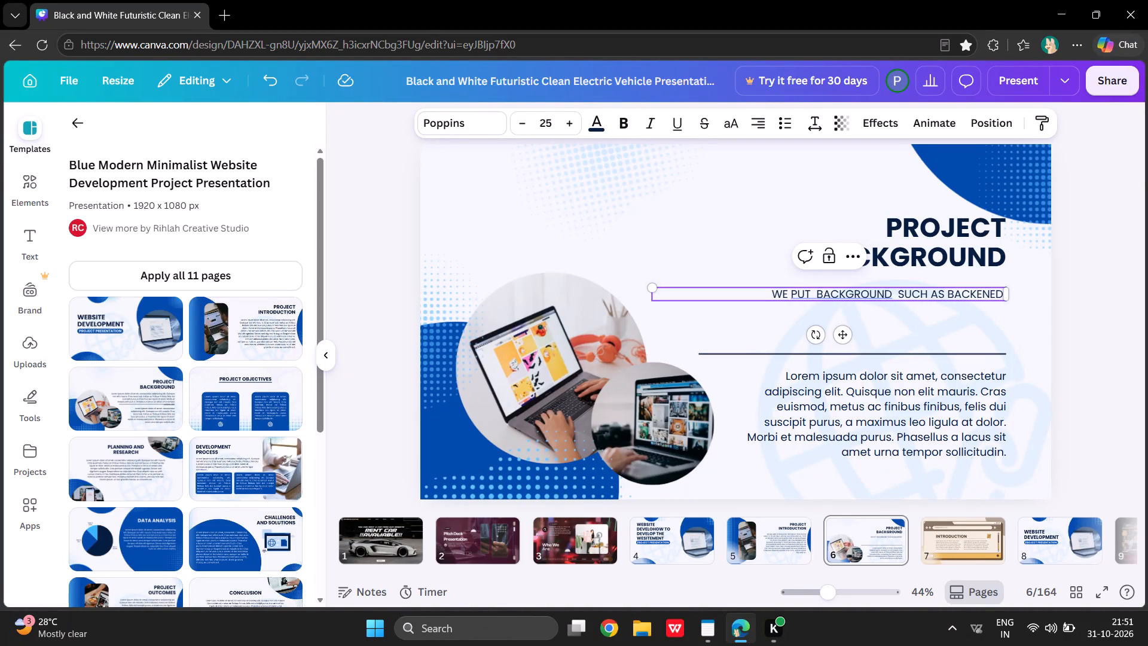
pyautogui.press('space')
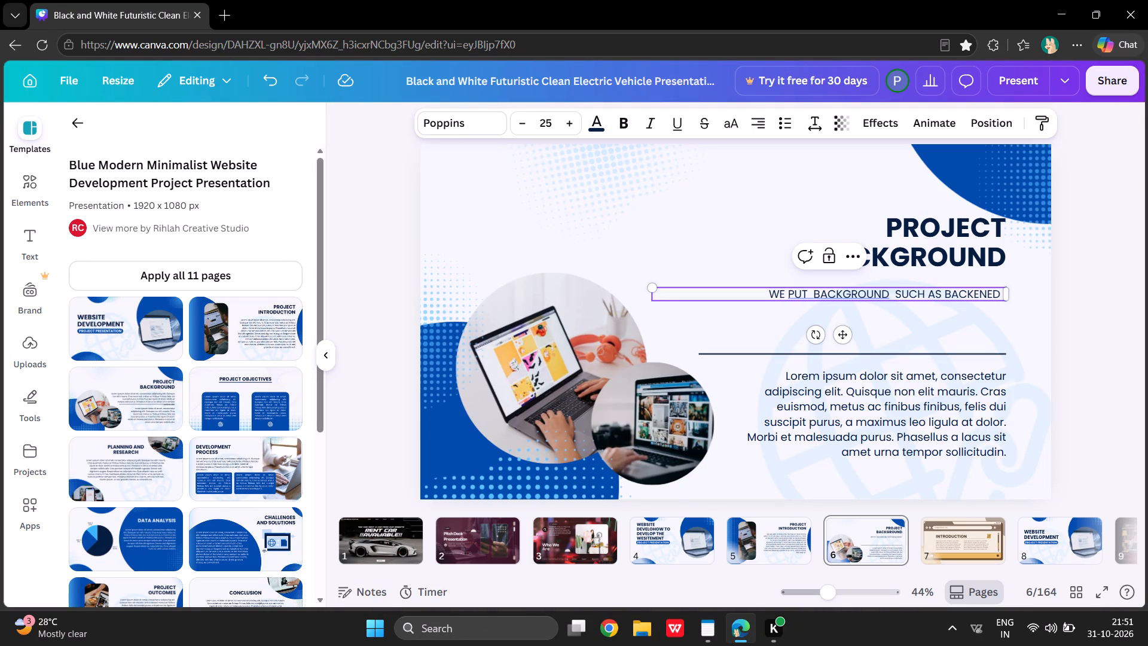
# Add "WE USE HTML,CSS,JAVSCRIPT" to the end of the upper Project Background paragraph.
pyautogui.write('WE USE')
pyautogui.press('space')
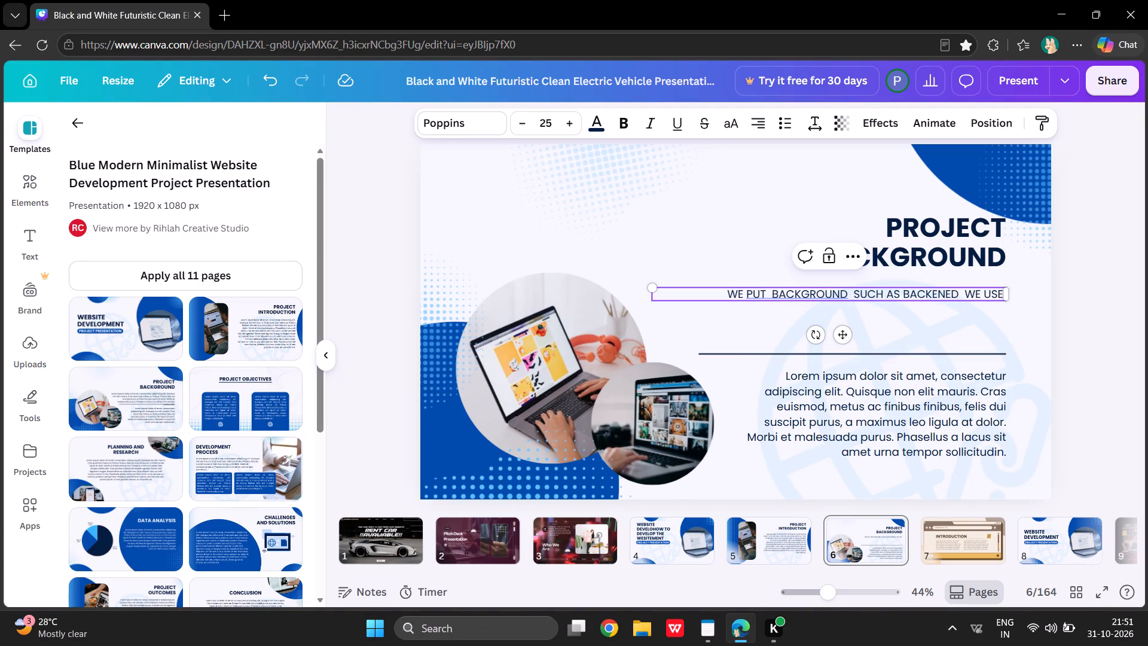
pyautogui.press('space')
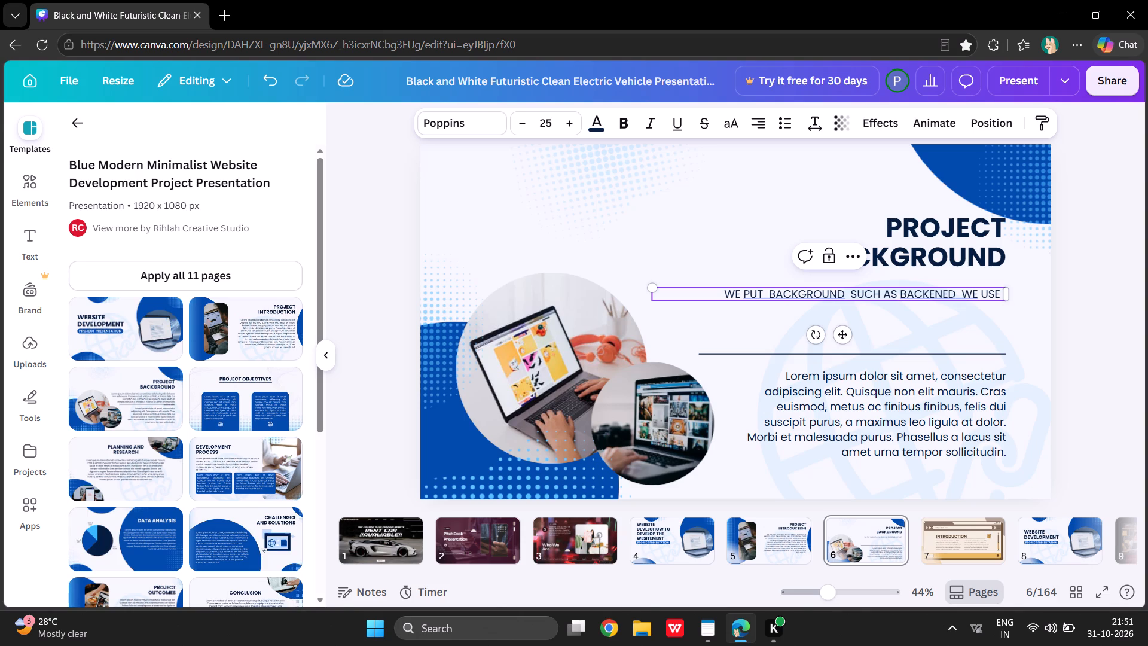
pyautogui.press('space')
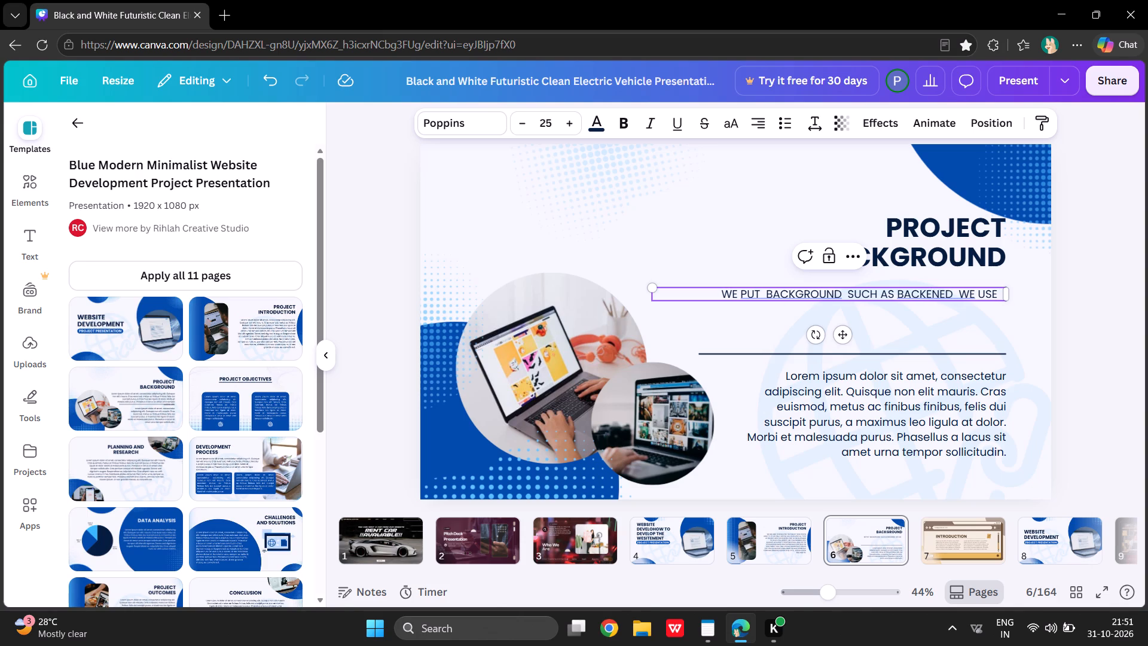
pyautogui.write('HTML,CSS')
pyautogui.write(',JAVSCRIPT')
pyautogui.press(',')
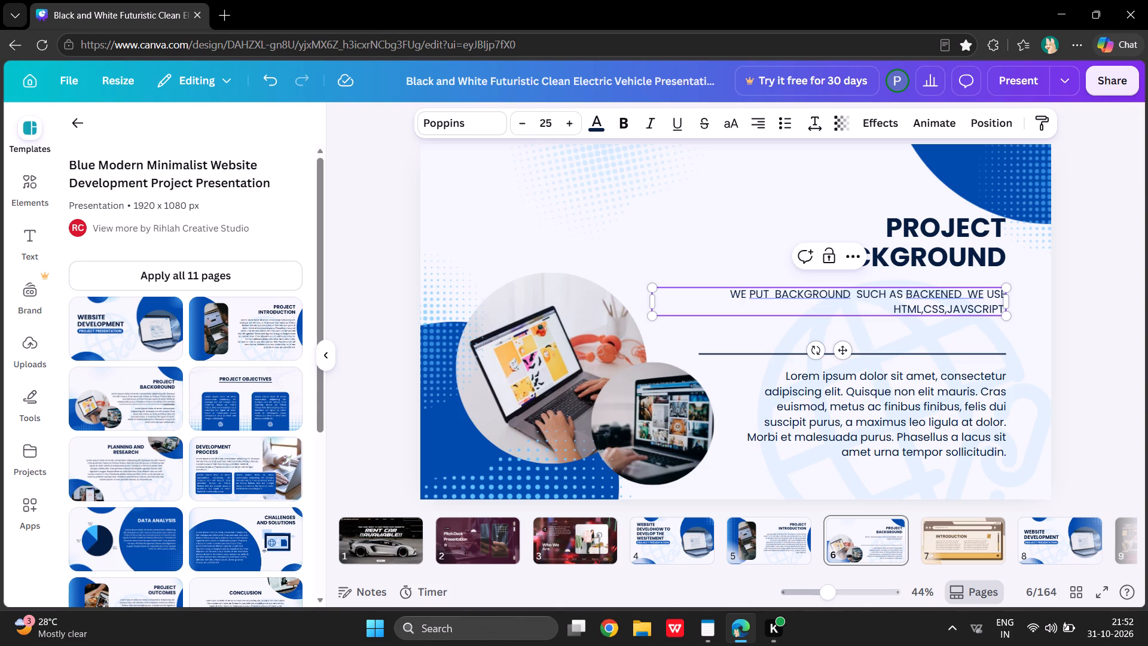
pyautogui.press('BackSpace')
pyautogui.press('space')
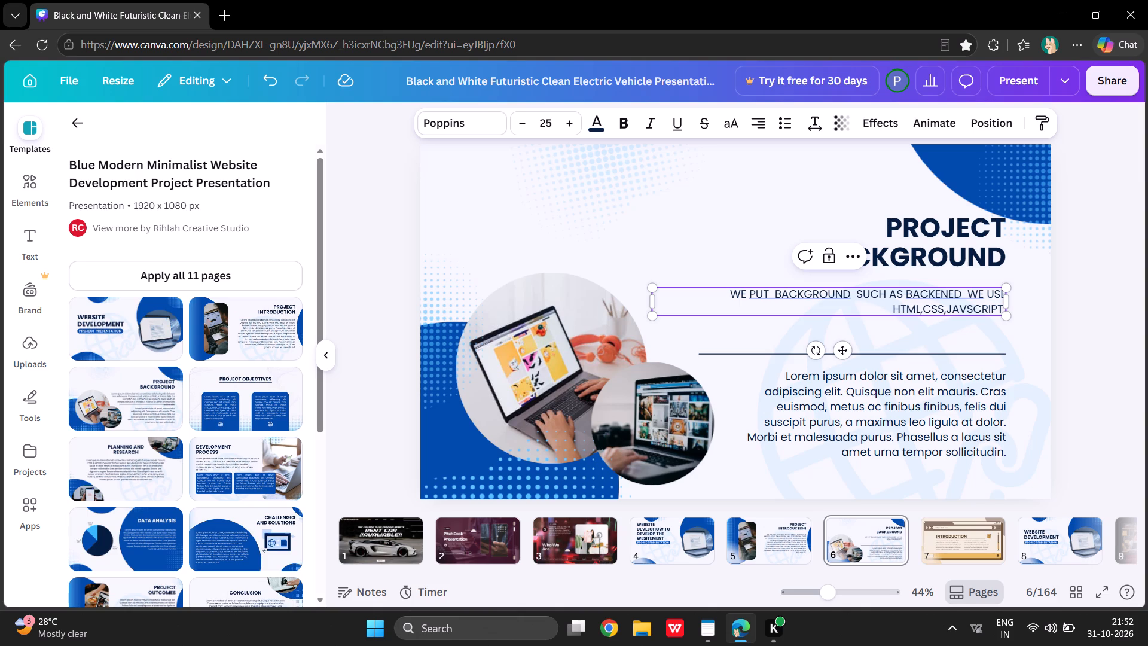
pyautogui.press('space')
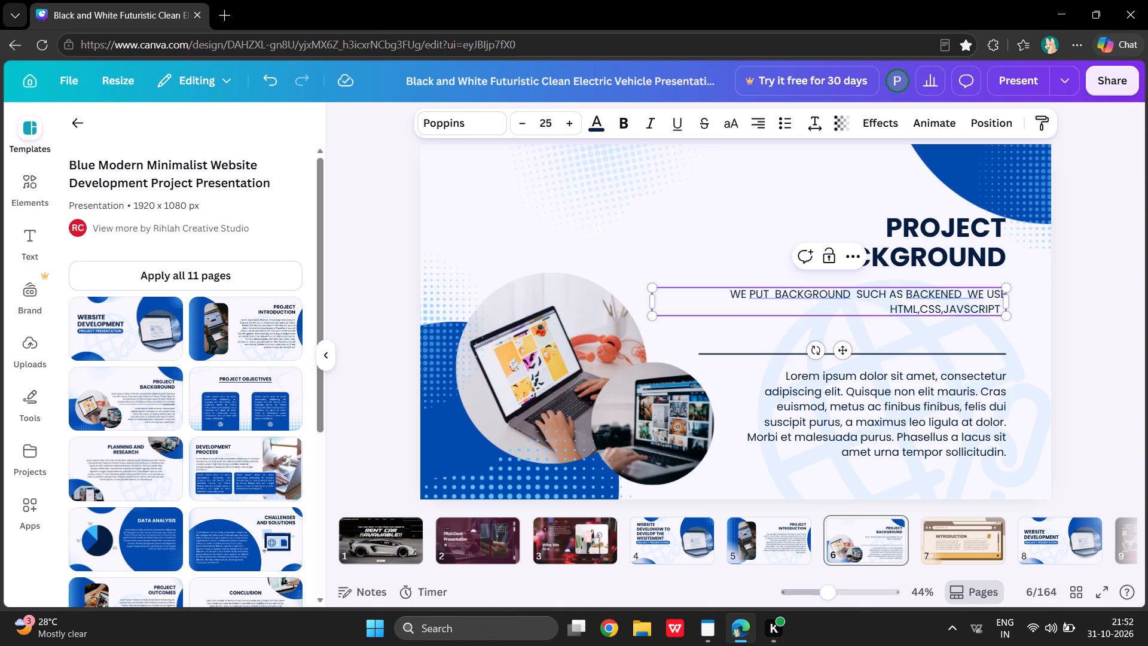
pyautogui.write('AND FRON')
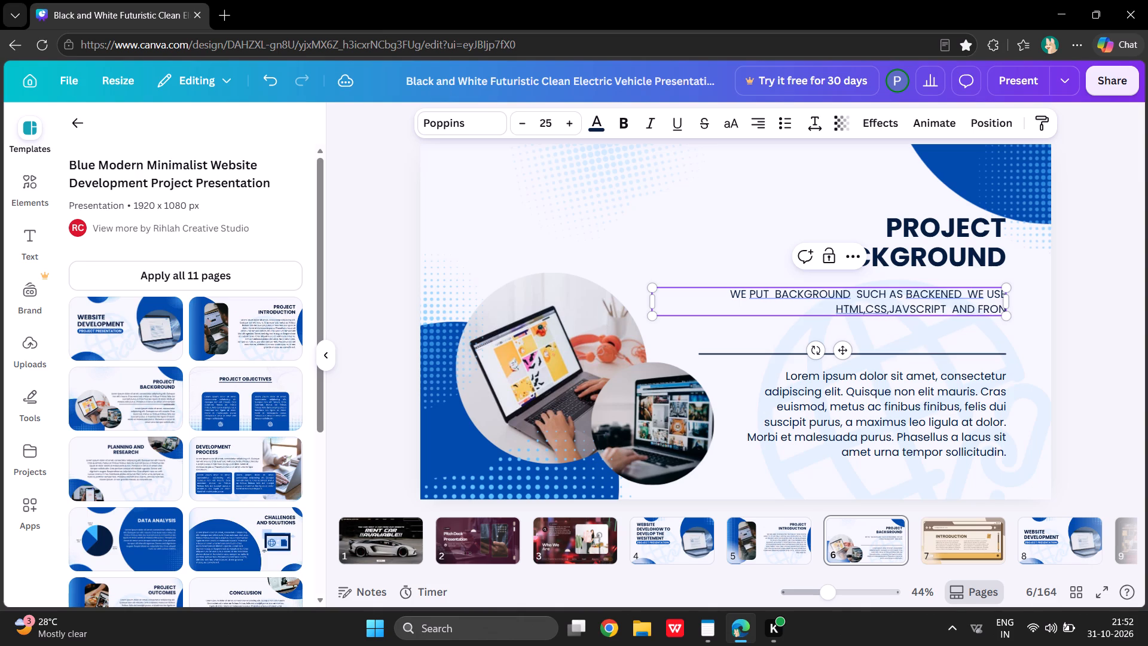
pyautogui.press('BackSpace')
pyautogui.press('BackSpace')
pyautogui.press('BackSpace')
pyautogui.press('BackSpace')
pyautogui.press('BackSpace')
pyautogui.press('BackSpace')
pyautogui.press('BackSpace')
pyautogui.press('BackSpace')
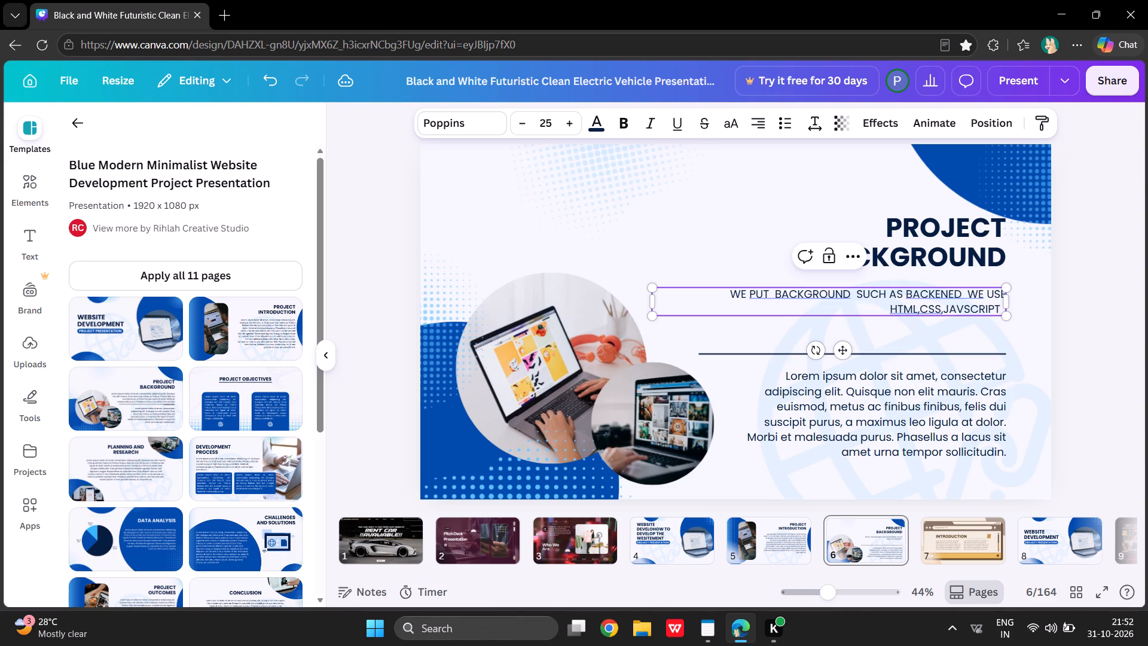
# Continue the upper Project Background paragraph with "SORRY THIS FOR FRONTEND AND BACKEND".
pyautogui.write('SORRY')
pyautogui.press('space')
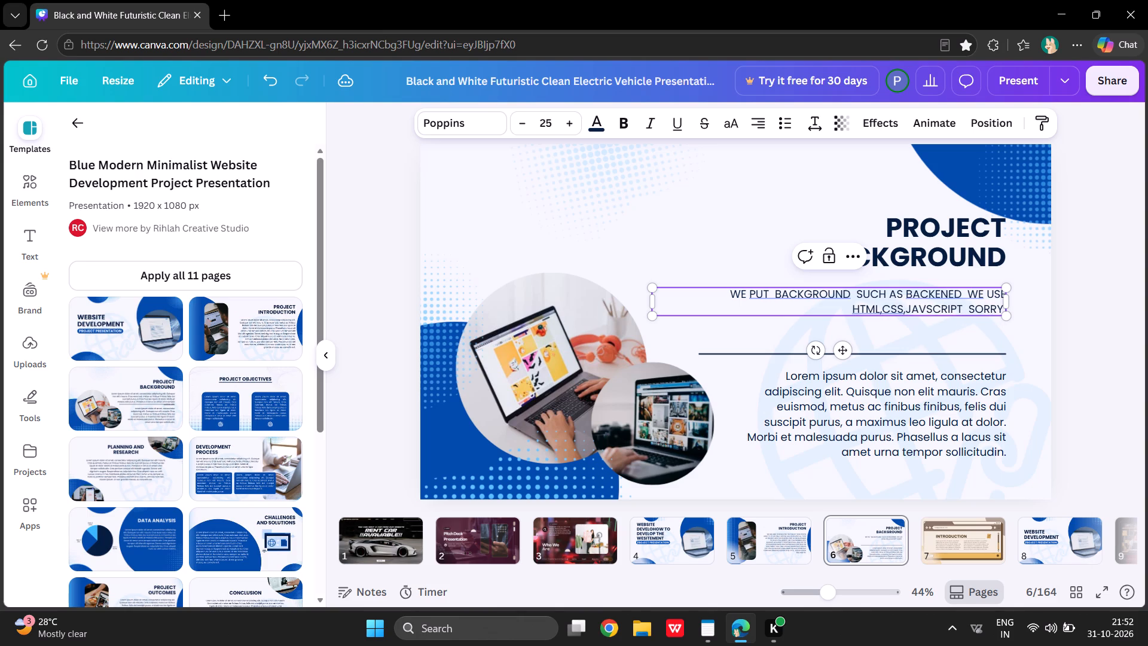
pyautogui.write('THIS FR')
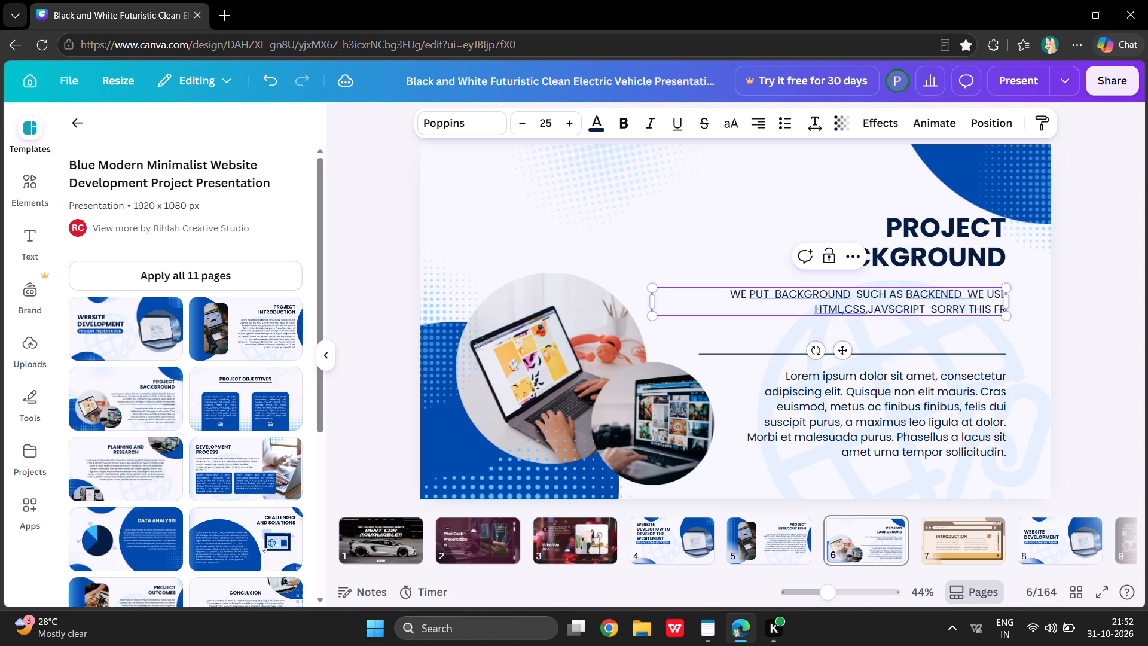
pyautogui.press('BackSpace')
pyautogui.write('OR')
pyautogui.press('space')
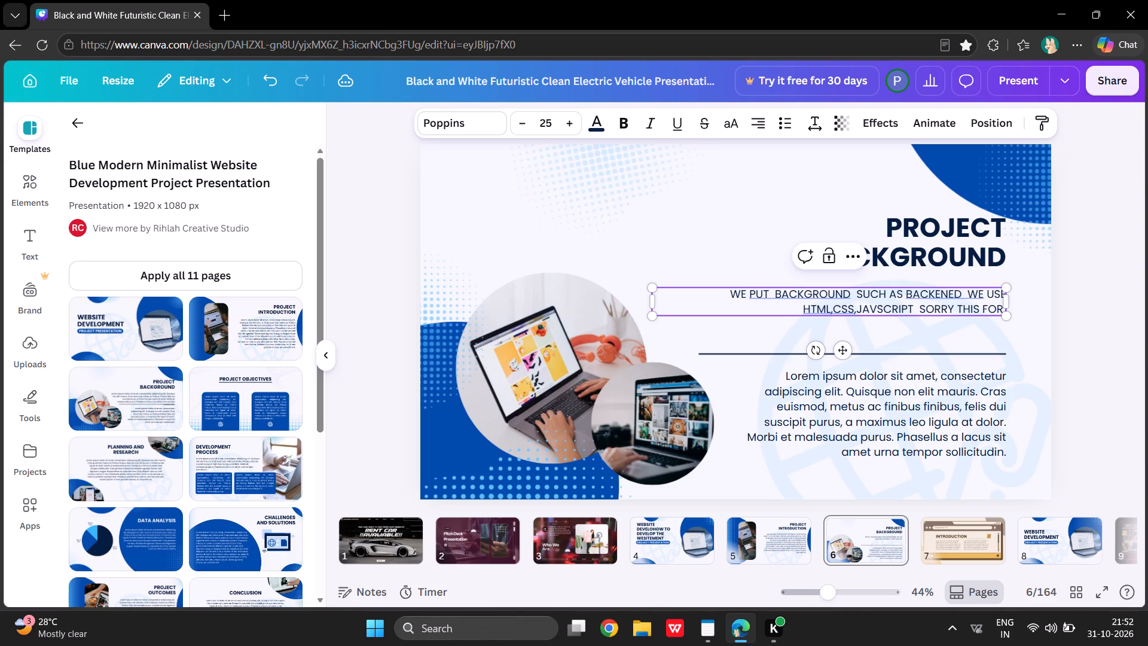
pyautogui.write('FRONTE')
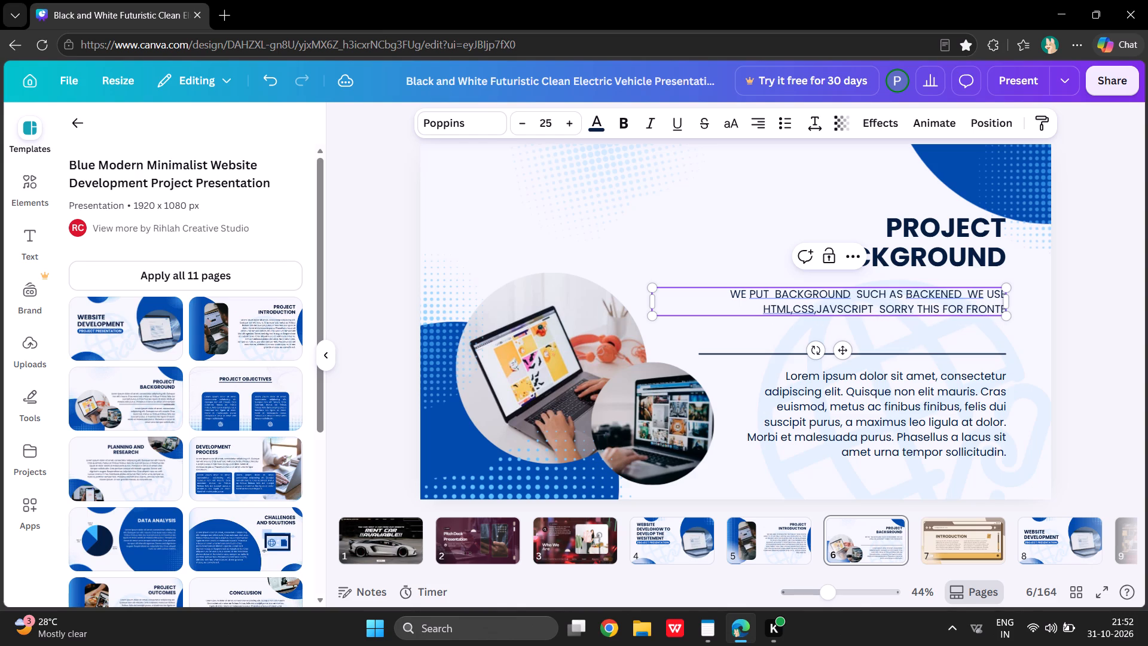
pyautogui.write('ND AND')
pyautogui.press('space')
pyautogui.write('BACKEND')
pyautogui.press('space')
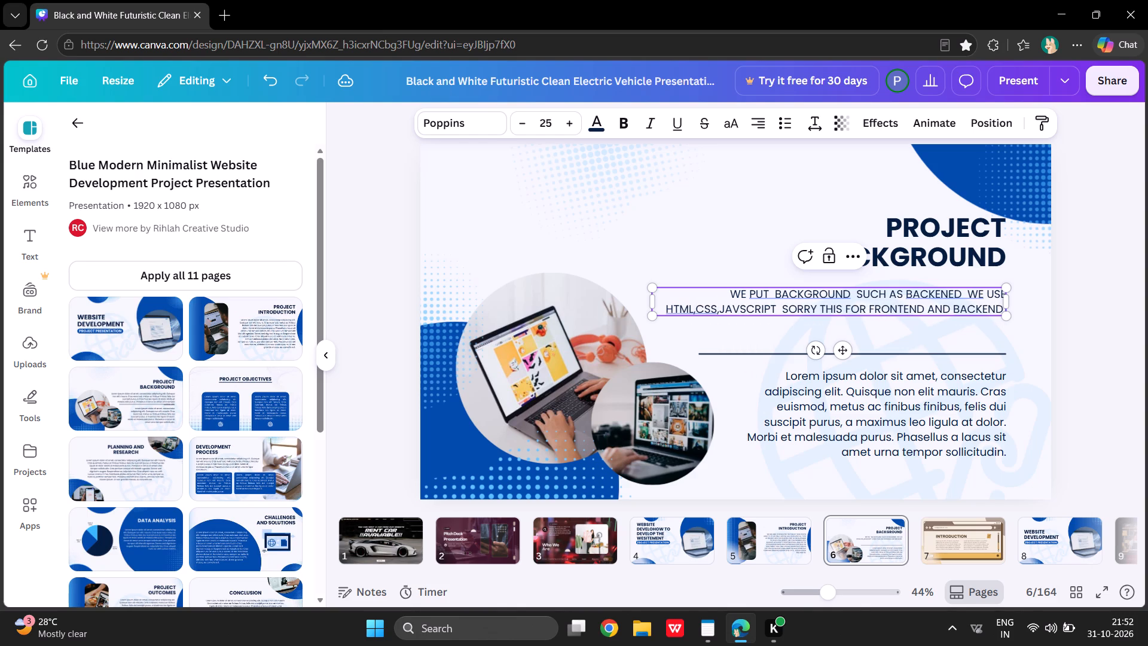
# Add "WE USE NODE,JS AND REACT.JS" to the end of the upper Project Background paragraph.
pyautogui.write('WE Y')
pyautogui.press('BackSpace')
pyautogui.write('USE NODE,JS AND REACY')
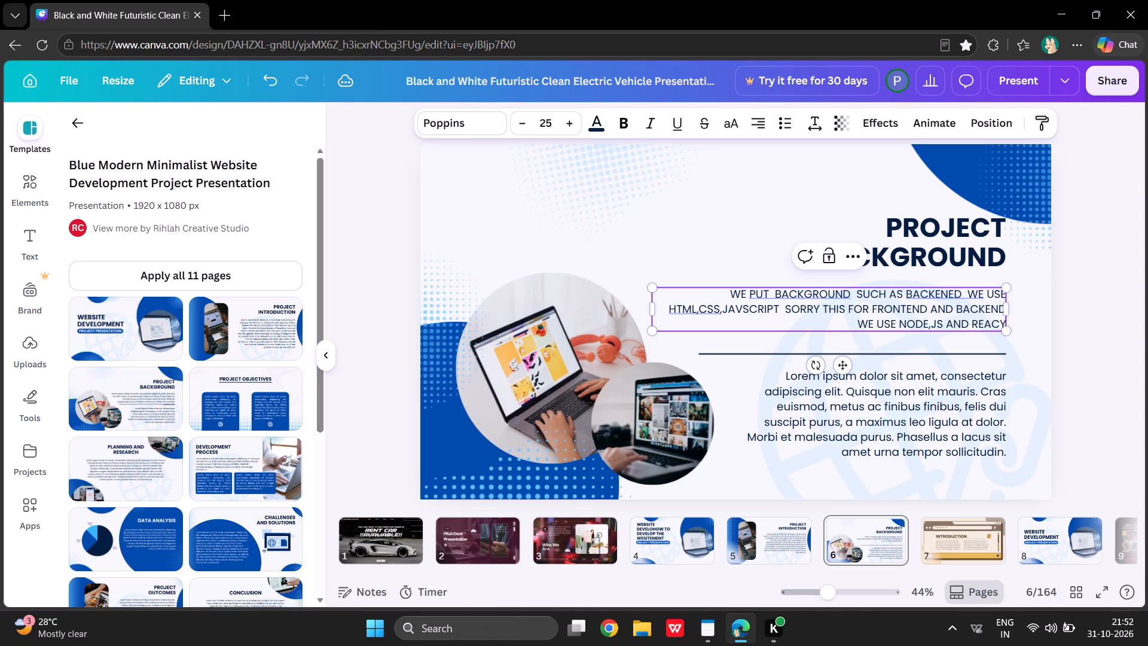
pyautogui.press('BackSpace')
pyautogui.press('t')
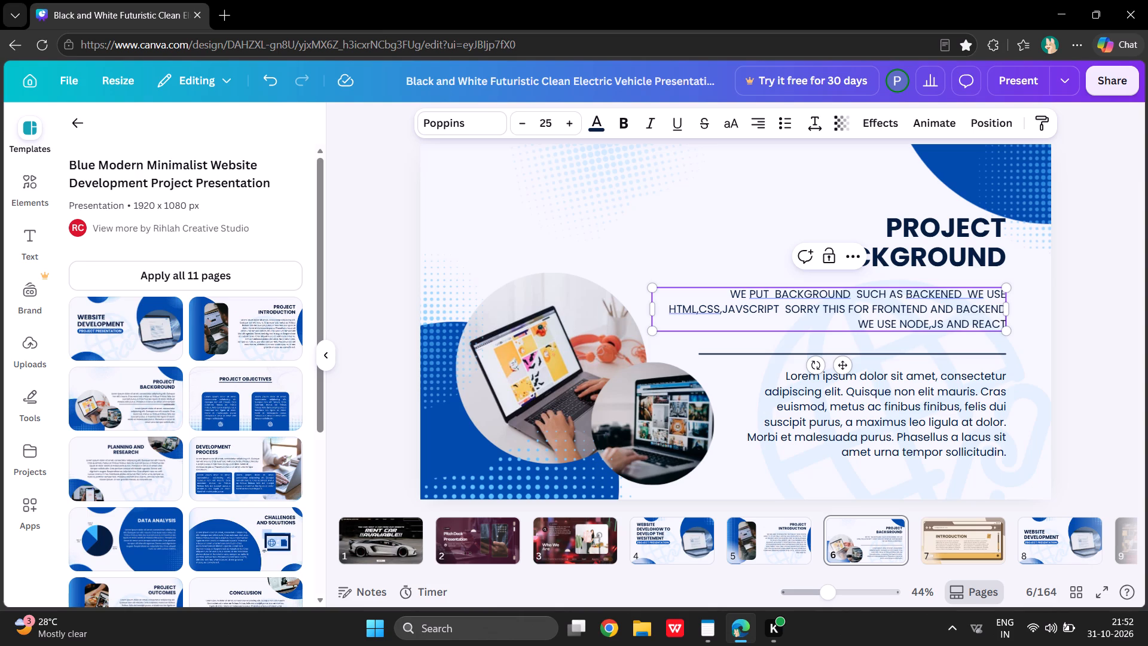
pyautogui.write('.JS')
pyautogui.press('space')
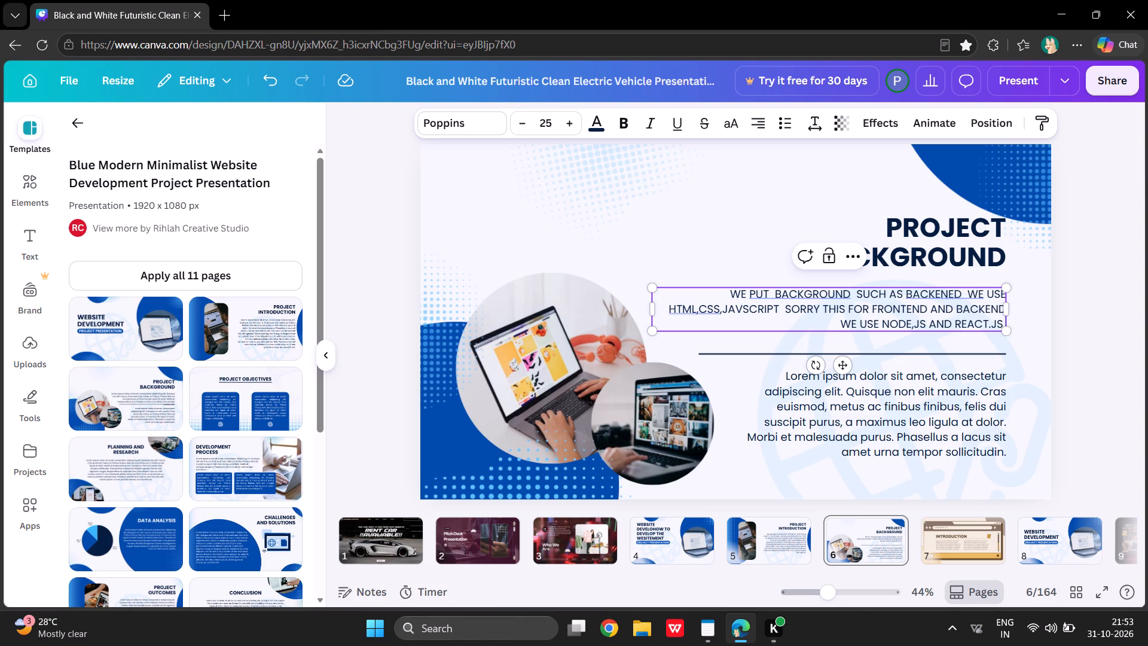
pyautogui.press('space')
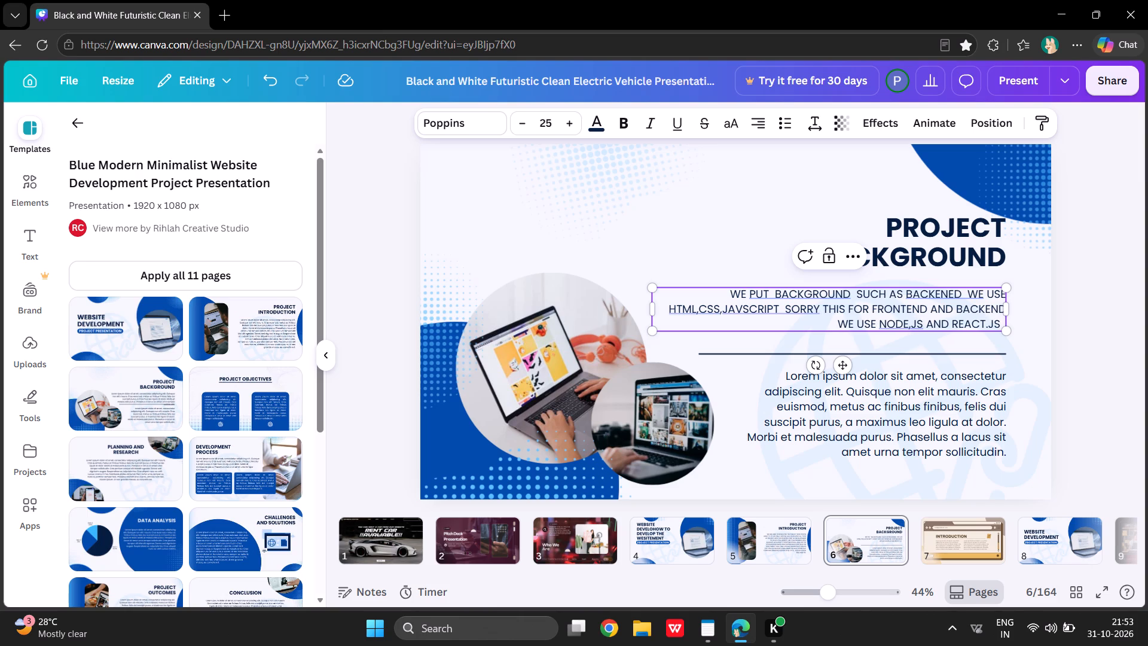
# Finish the upper Project Background paragraph with "DATABASE WE USE MONGODB".
pyautogui.press('space')
pyautogui.write('DATABASE')
pyautogui.press('space')
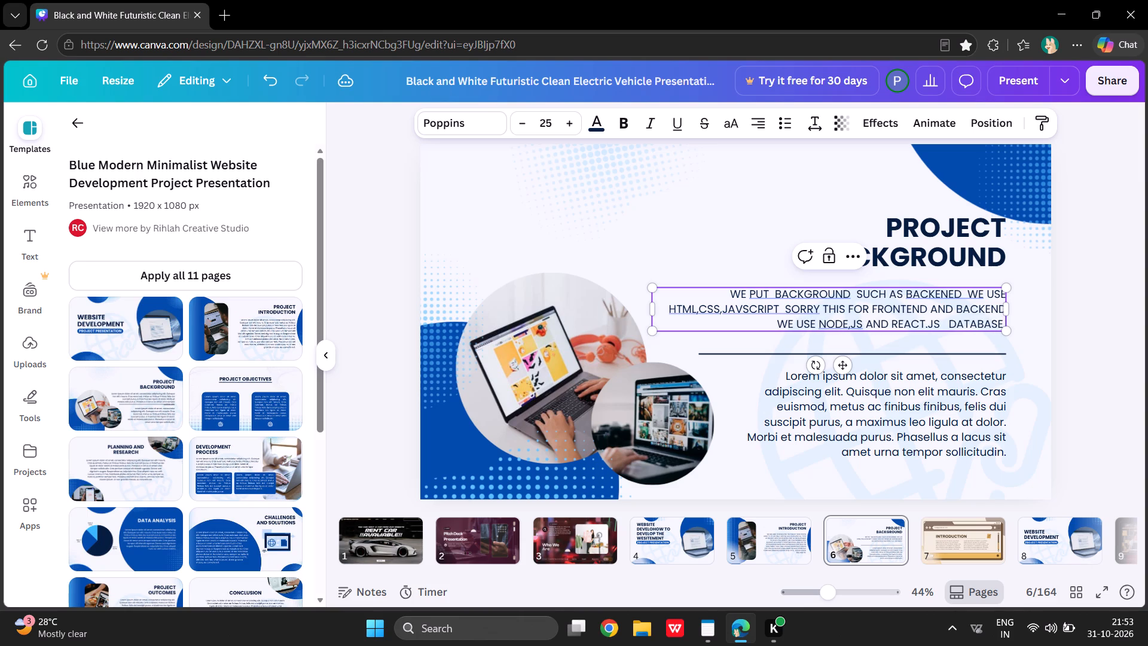
pyautogui.write('WE USE MONGO')
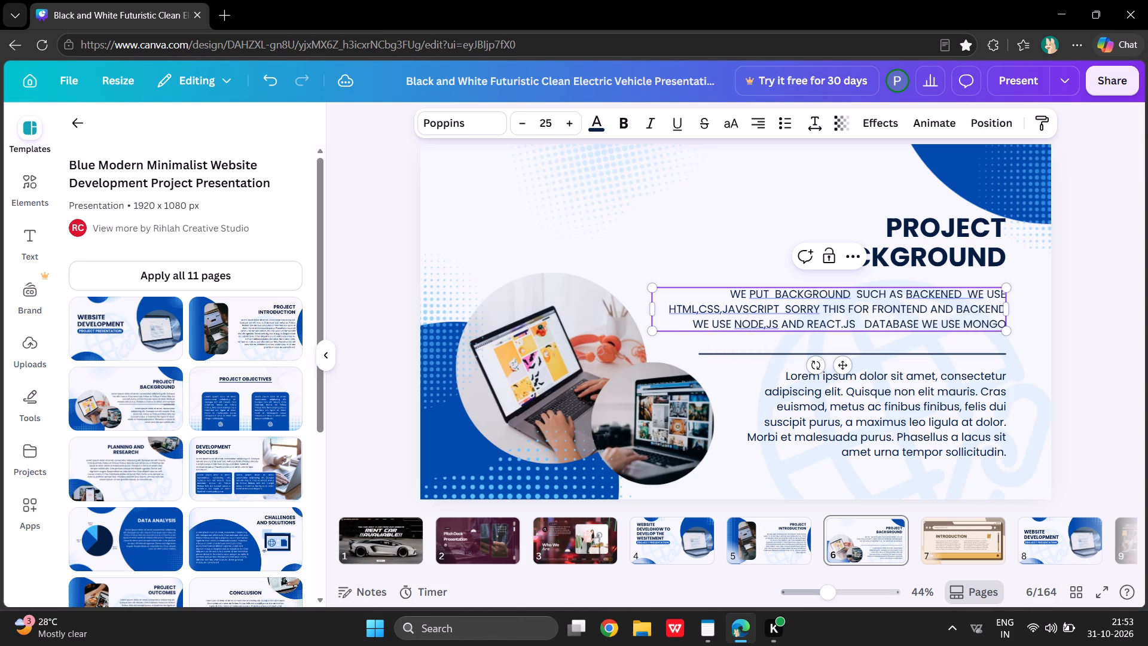
pyautogui.write('DB')
pyautogui.press('space')
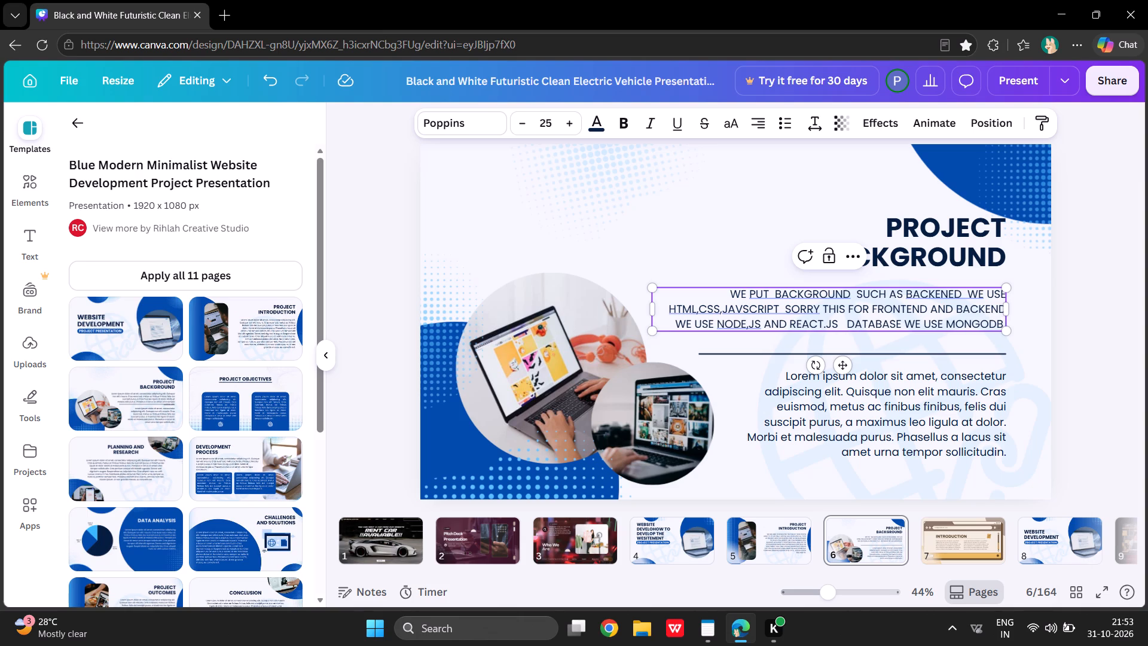
# Replace the lower Project Background placeholder with "WE HAVE ESTABLISED ARE WEBSITE IN THE 2023 AND OFFICIAL LAUNCH IN THE 2024 DECEMBER".
pyautogui.doubleClick(863, 419)
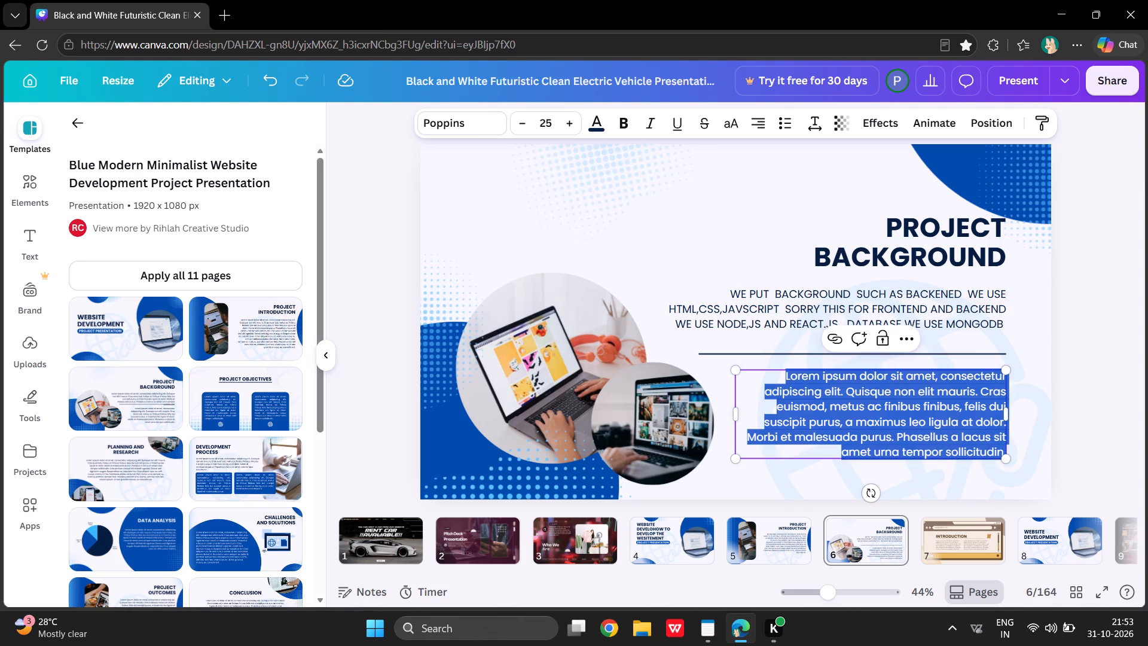
pyautogui.press('BackSpace')
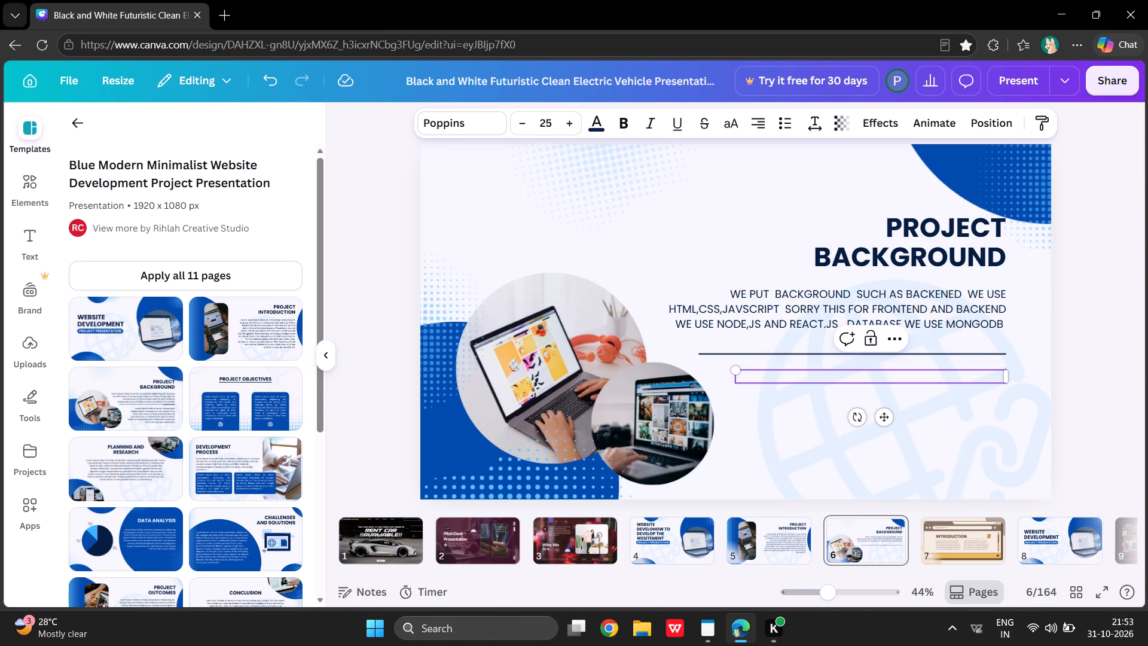
pyautogui.write('WE HA')
pyautogui.write('VE ESTABLISED')
pyautogui.press('space')
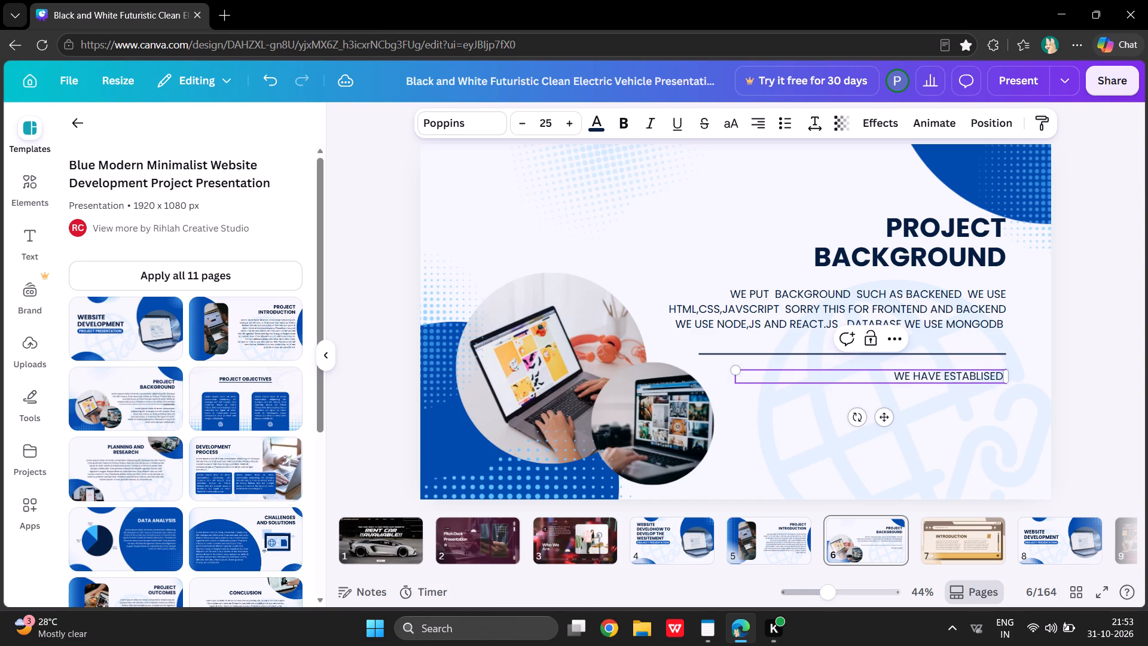
pyautogui.write('ARE WEBSITE IN THE 2023 AND OFFICIAL LAUNCH')
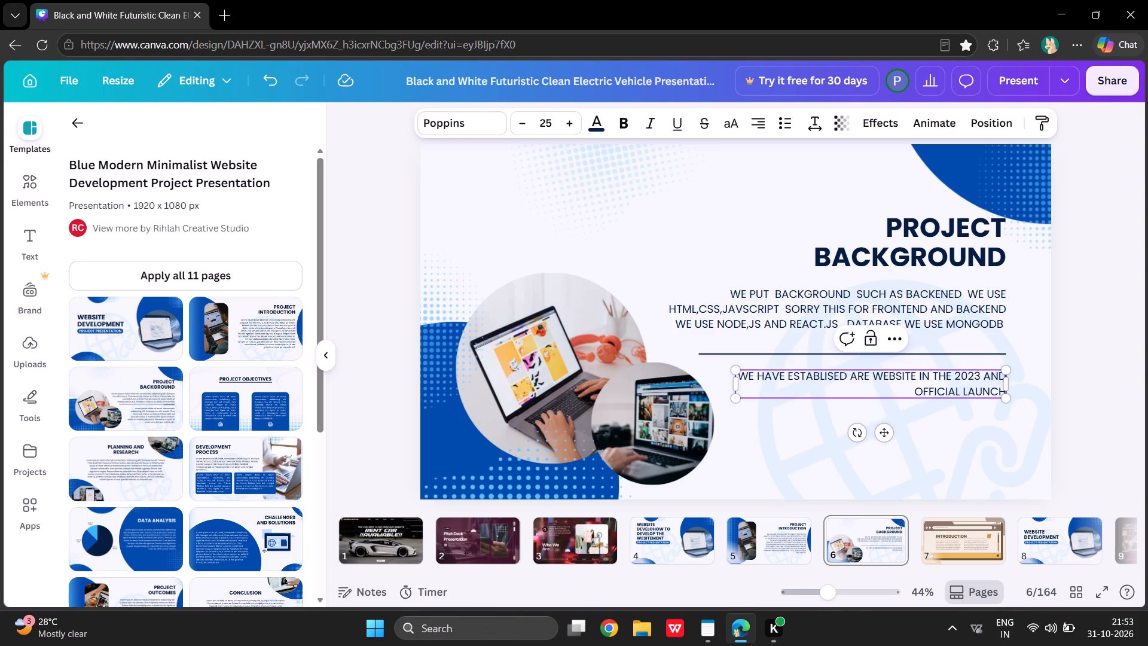
pyautogui.press('space')
pyautogui.write('IN THE 202')
pyautogui.write('4')
pyautogui.press('space')
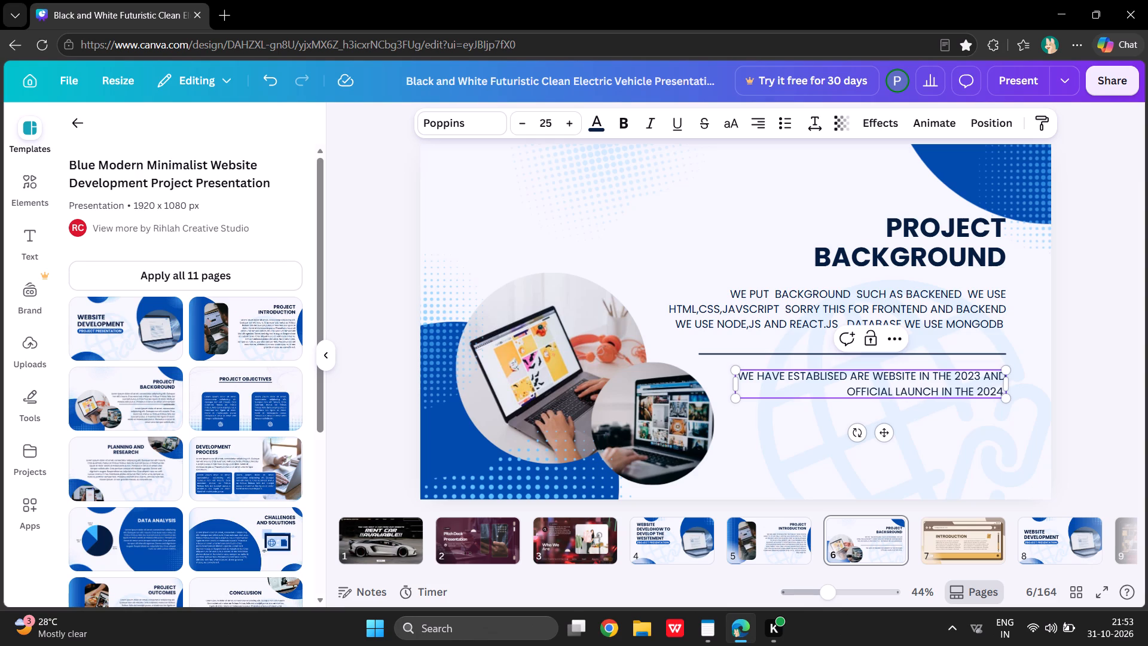
pyautogui.write('DECEMBER')
pyautogui.press('space')
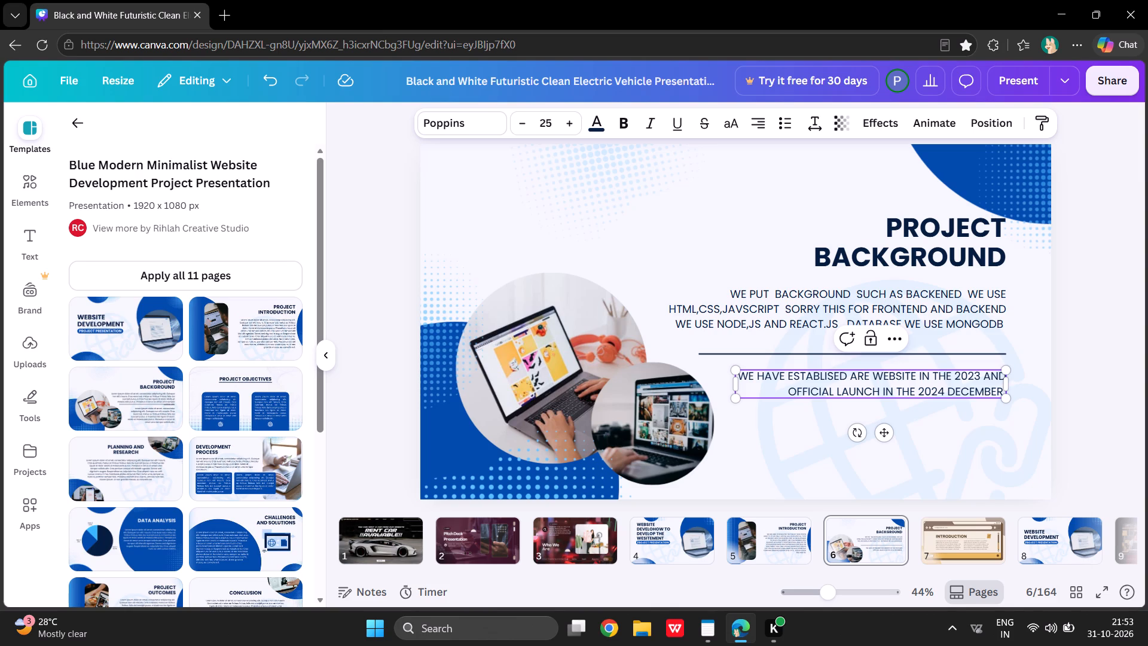
# Continue the lower Project Background paragraph with "WITH 267 MEMBEER OF TEMAS WITH THE TAKING FEEDBACK OF THE CUSTOMER".
pyautogui.press('space')
pyautogui.write('WITH 267')
pyautogui.press('space')
pyautogui.write('MEMBEER OF TEMAS')
pyautogui.press('space')
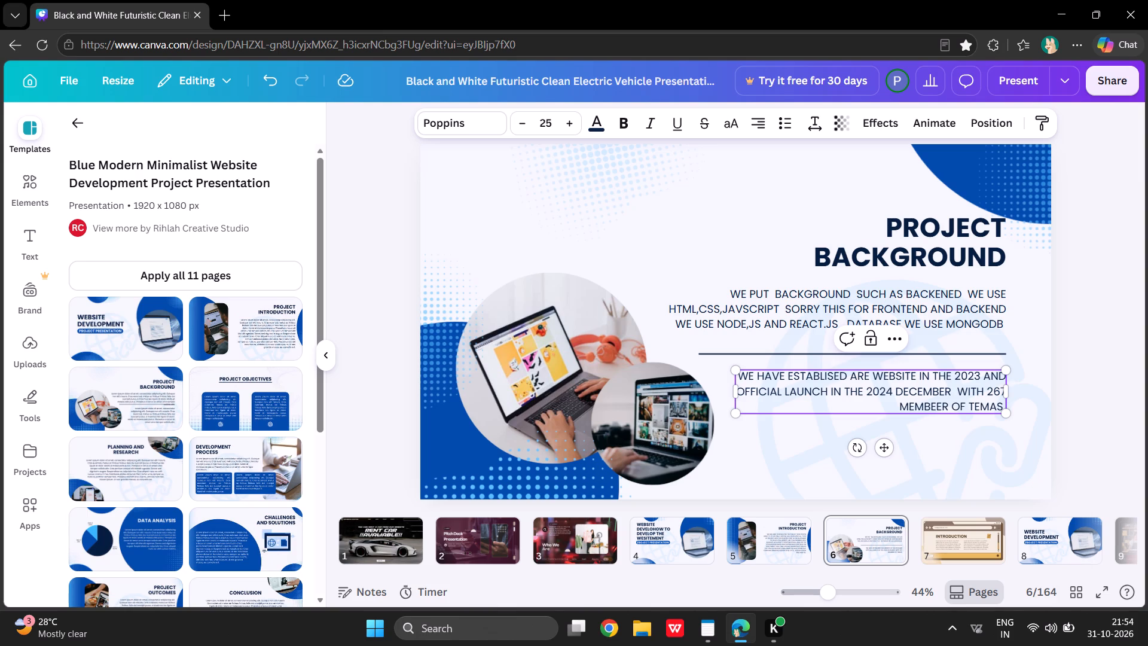
pyautogui.write('WITH')
pyautogui.press('space')
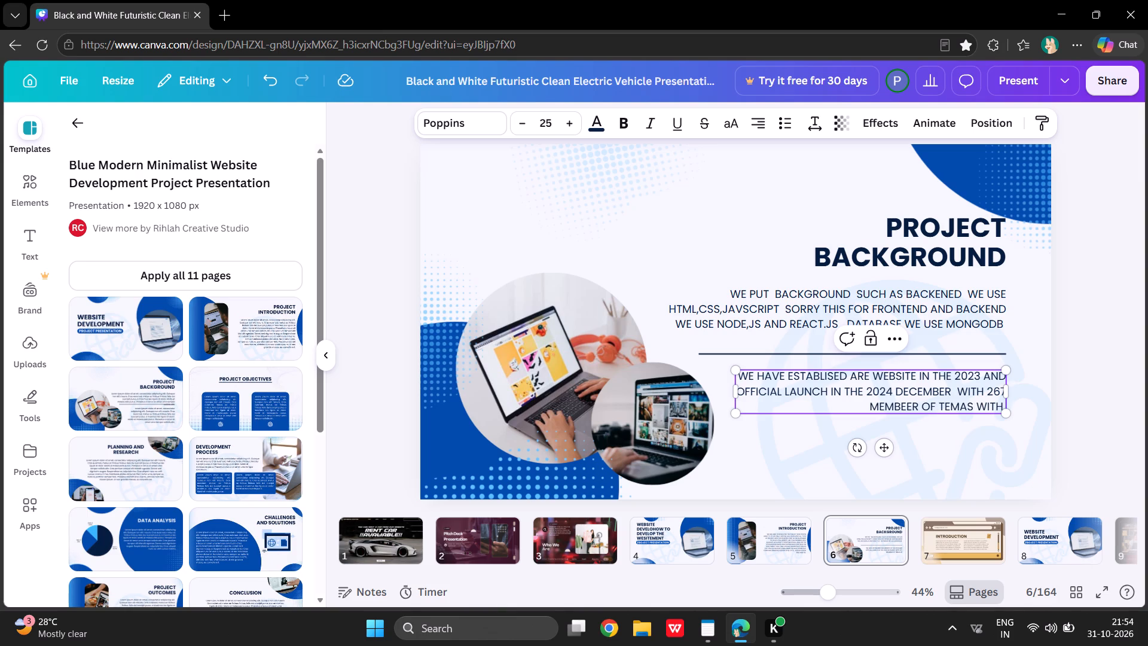
pyautogui.press('t')
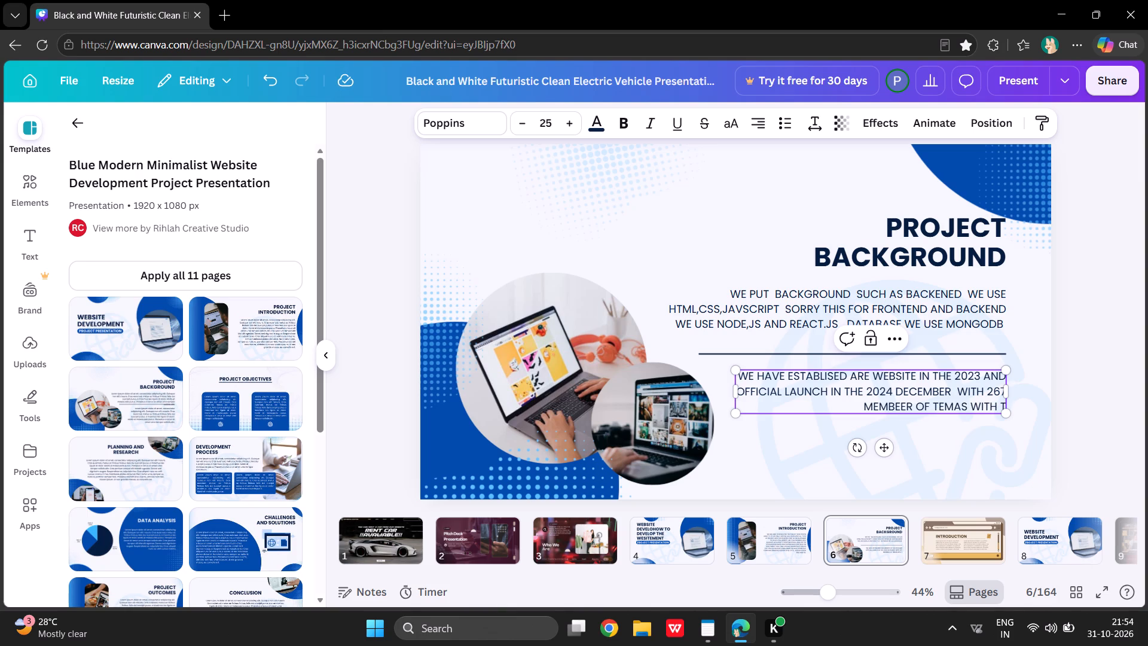
pyautogui.write('HE TAKING FEEDBACK OF THE CUST')
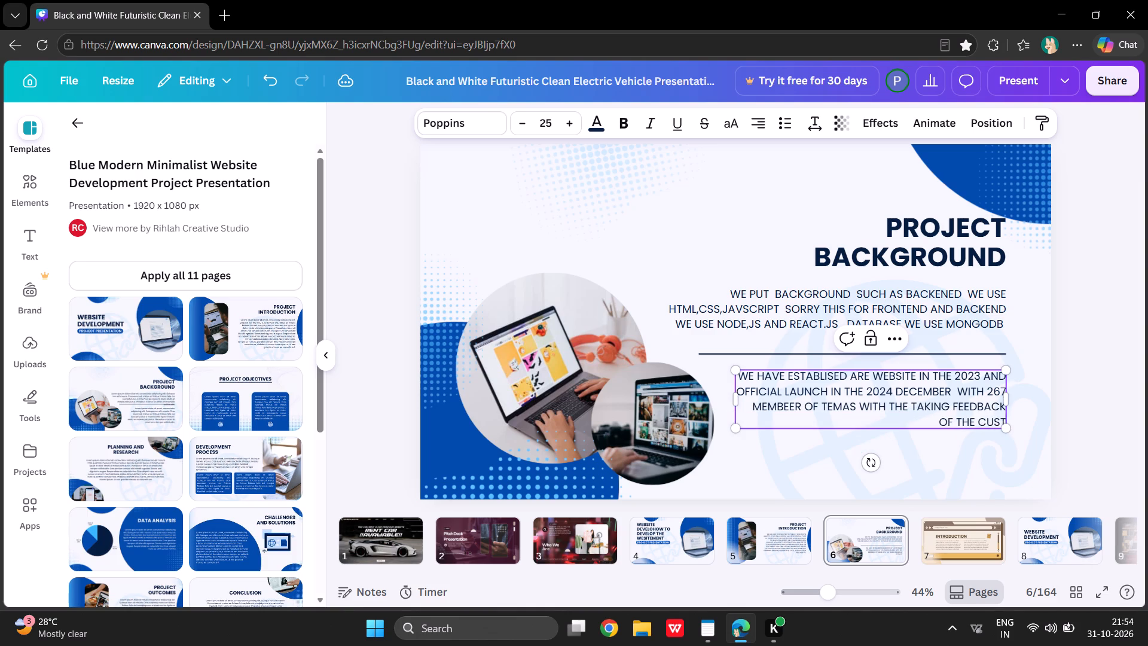
pyautogui.write('OMER')
pyautogui.press('space')
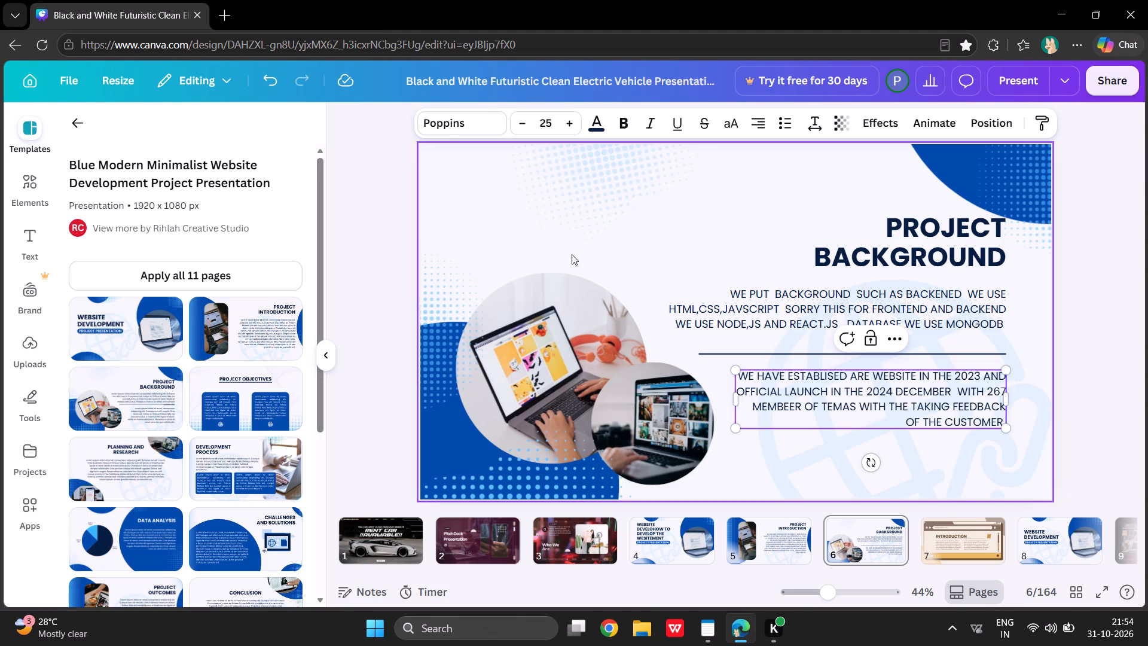
# Move the smaller circular photo on the Project Background slide slightly up and to the right, next to the lower paragraph.
pyautogui.moveTo(661, 391); pyautogui.dragTo(681, 377)
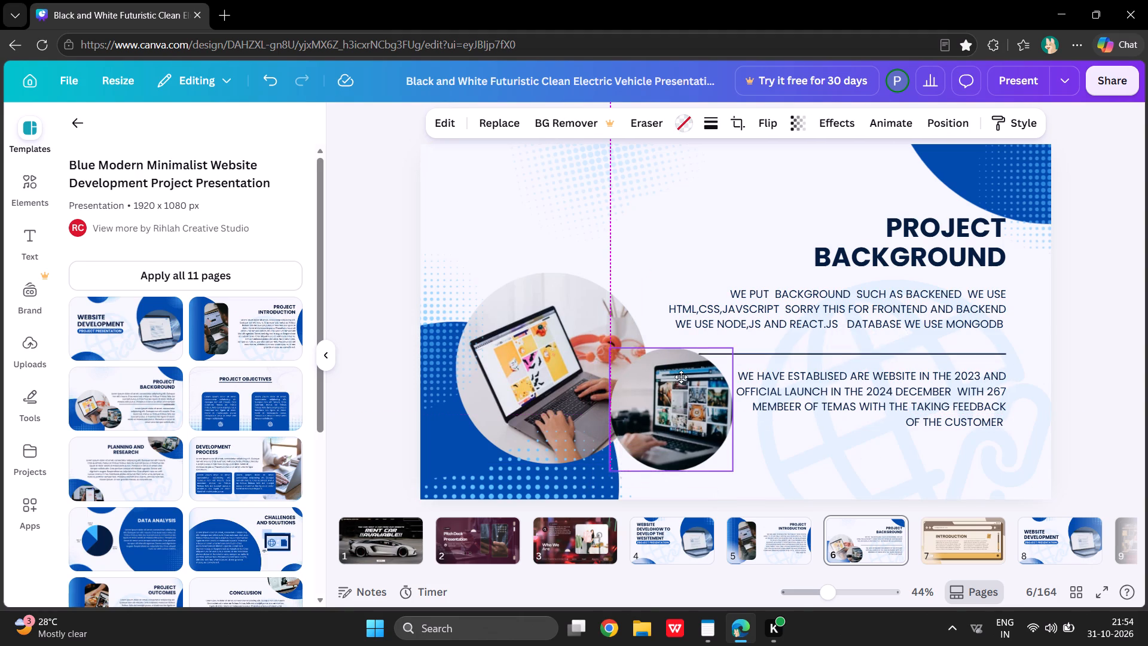
pyautogui.moveTo(681, 377); pyautogui.dragTo(681, 372)
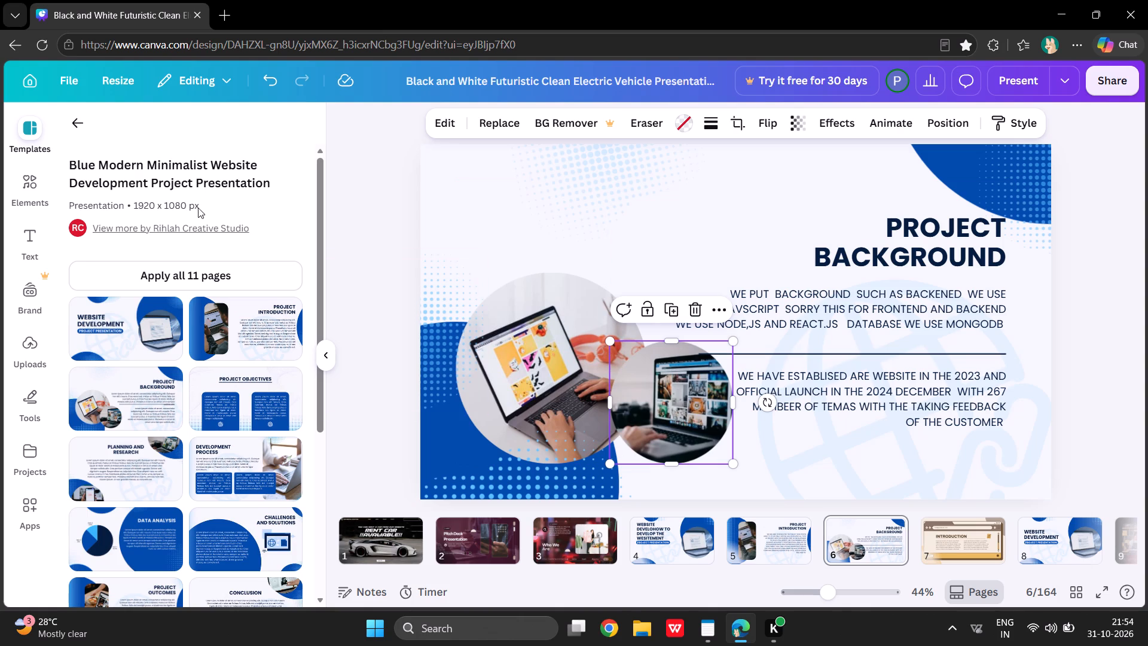
# Add the template's Project Objectives layout as a new page after the Project Background slide.
pyautogui.click(213, 397)
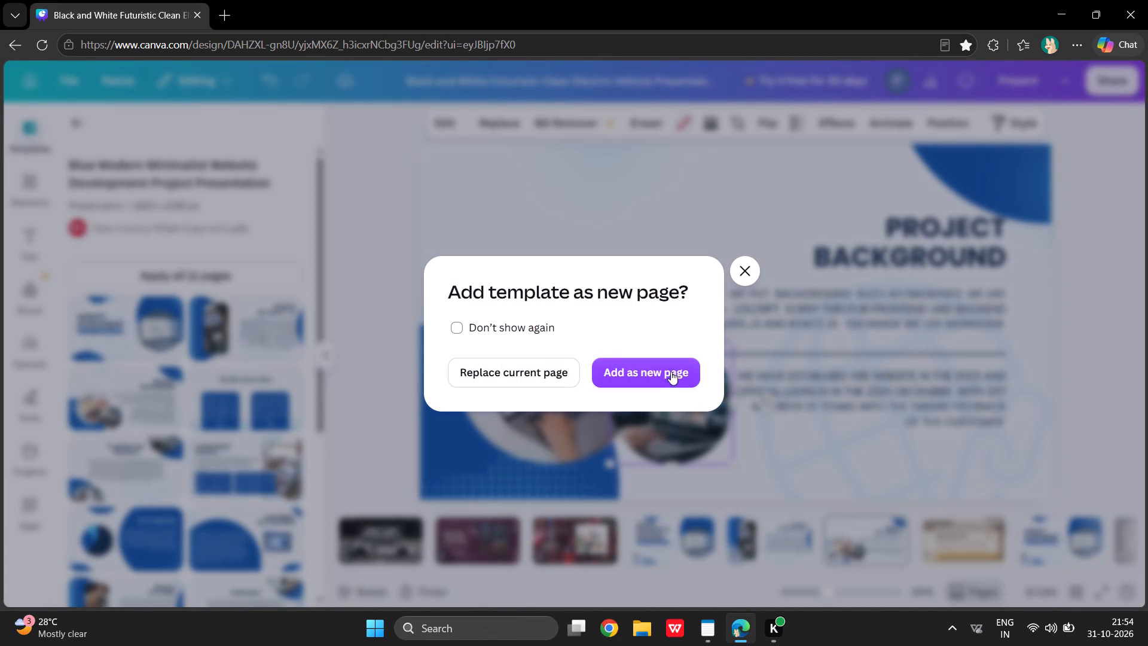
pyautogui.click(670, 371)
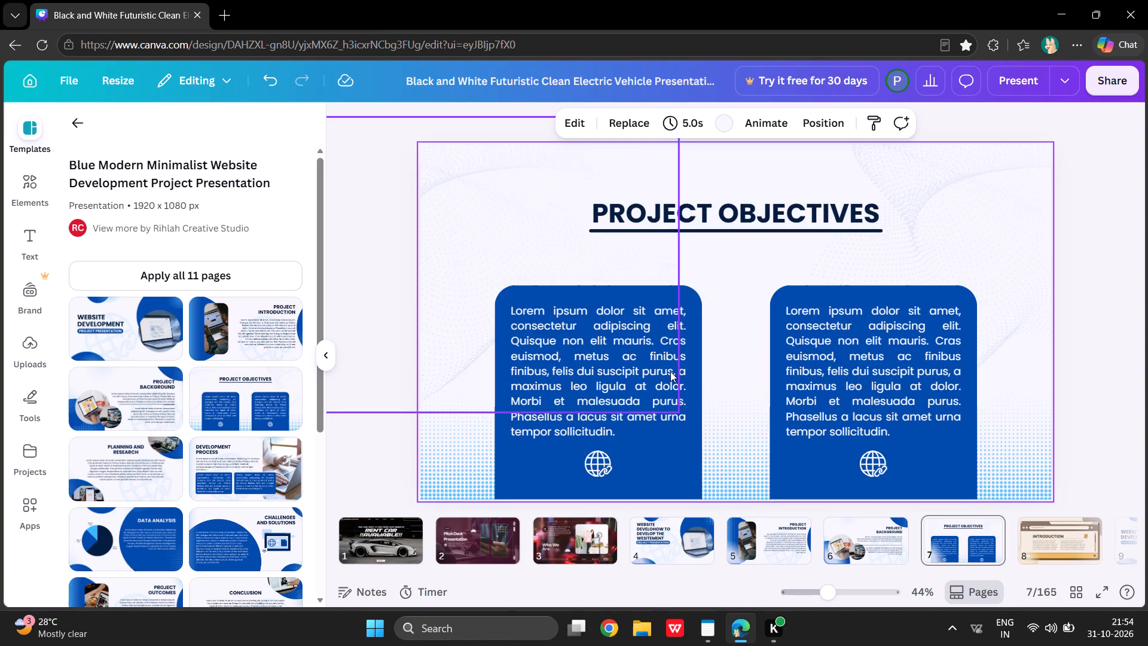
# Replace the left card's placeholder text on the Project Objectives slide with "ARE PROJET OBJECTIVE FROM OWNER OF THE WEBSITE PRECCPECTIVE".
pyautogui.doubleClick(610, 355)
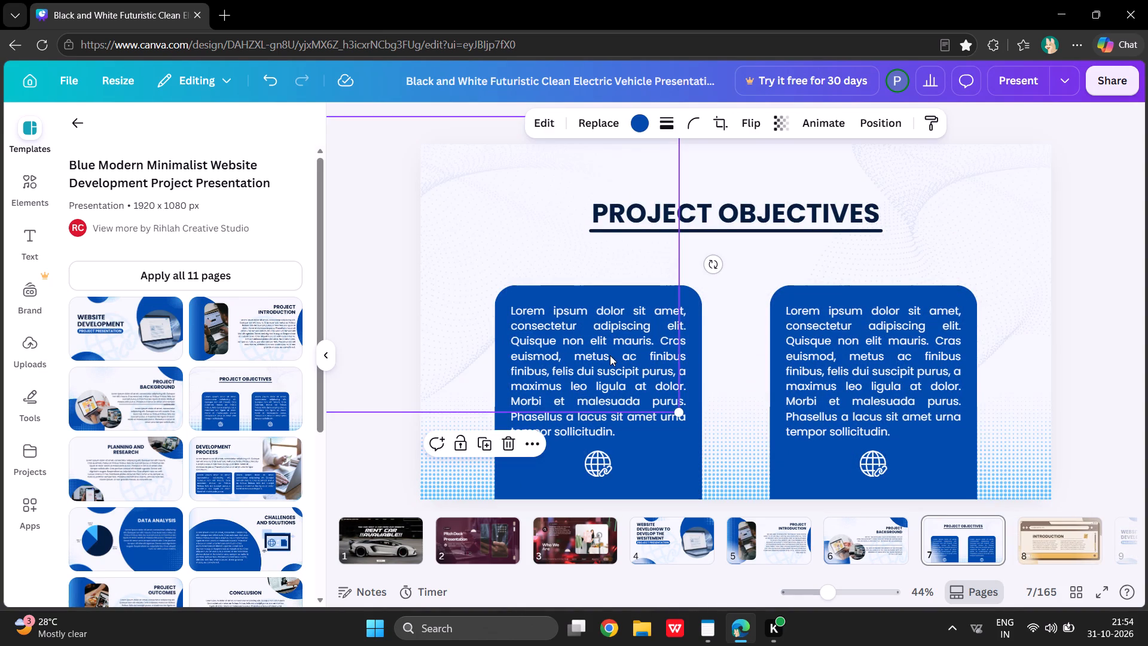
pyautogui.doubleClick(605, 425)
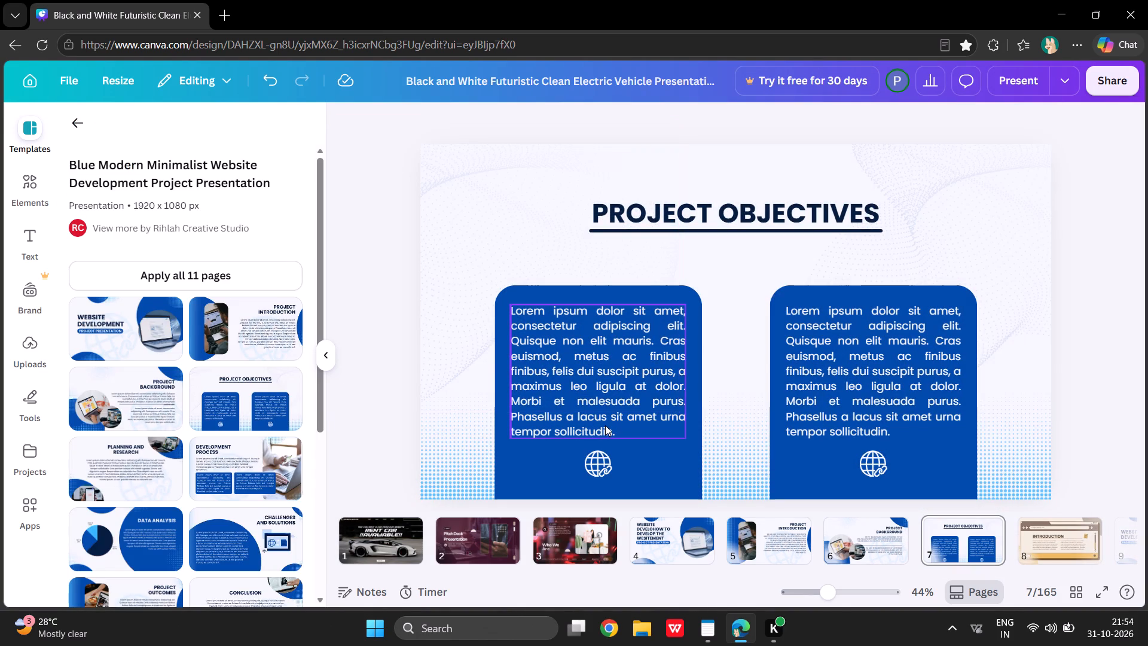
pyautogui.tripleClick(605, 425)
pyautogui.click(605, 425)
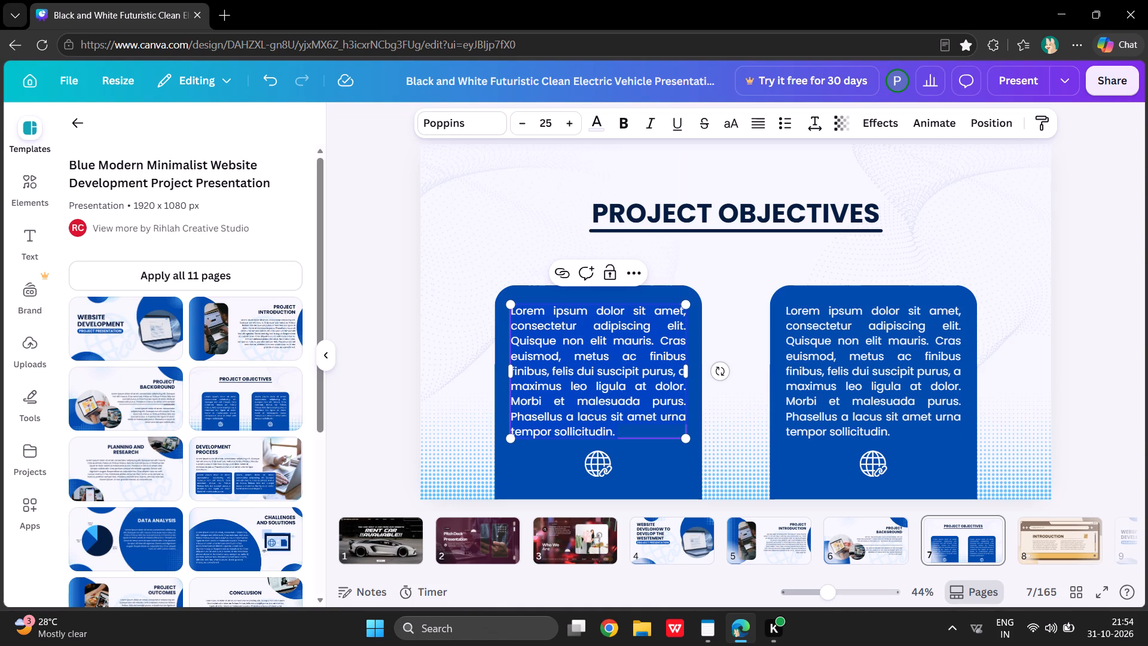
pyautogui.press('BackSpace')
pyautogui.write('ARE')
pyautogui.press('space')
pyautogui.write('PROJET OBJECTIVE FROM')
pyautogui.press('space')
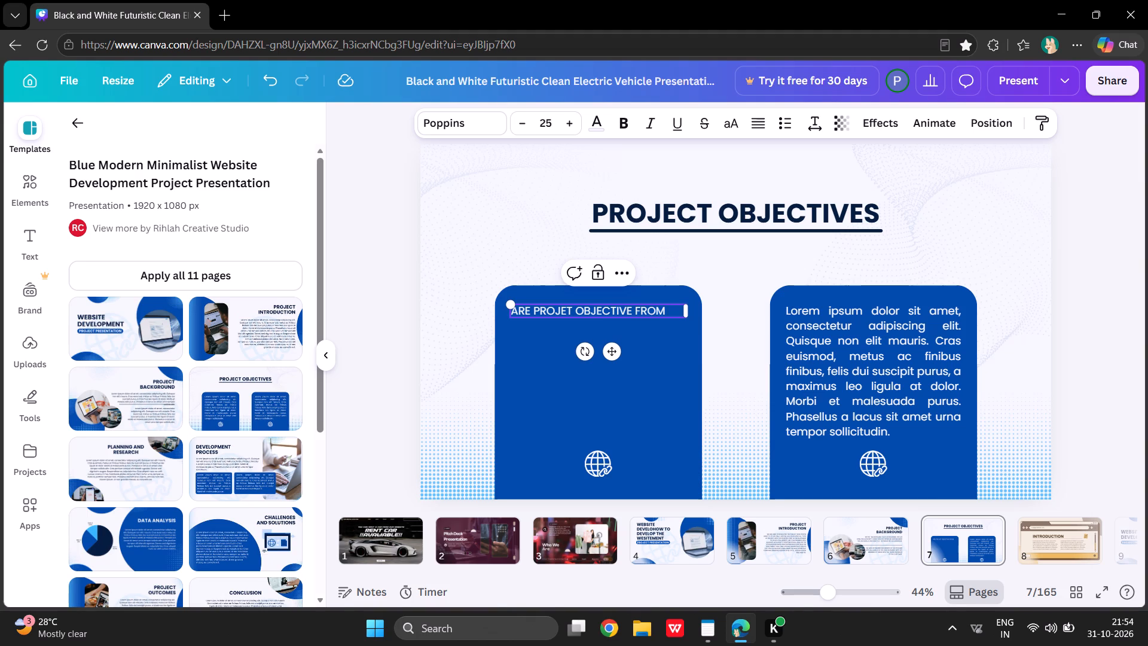
pyautogui.write('OWNER OF THE')
pyautogui.press('space')
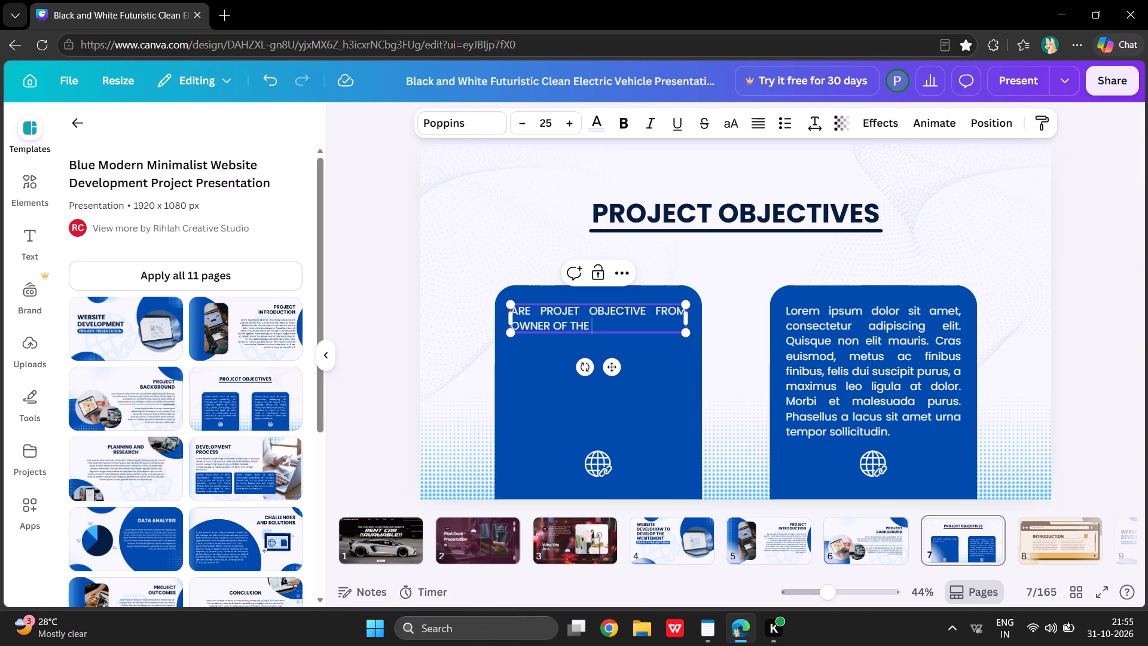
pyautogui.write('WEBSITE PRECC')
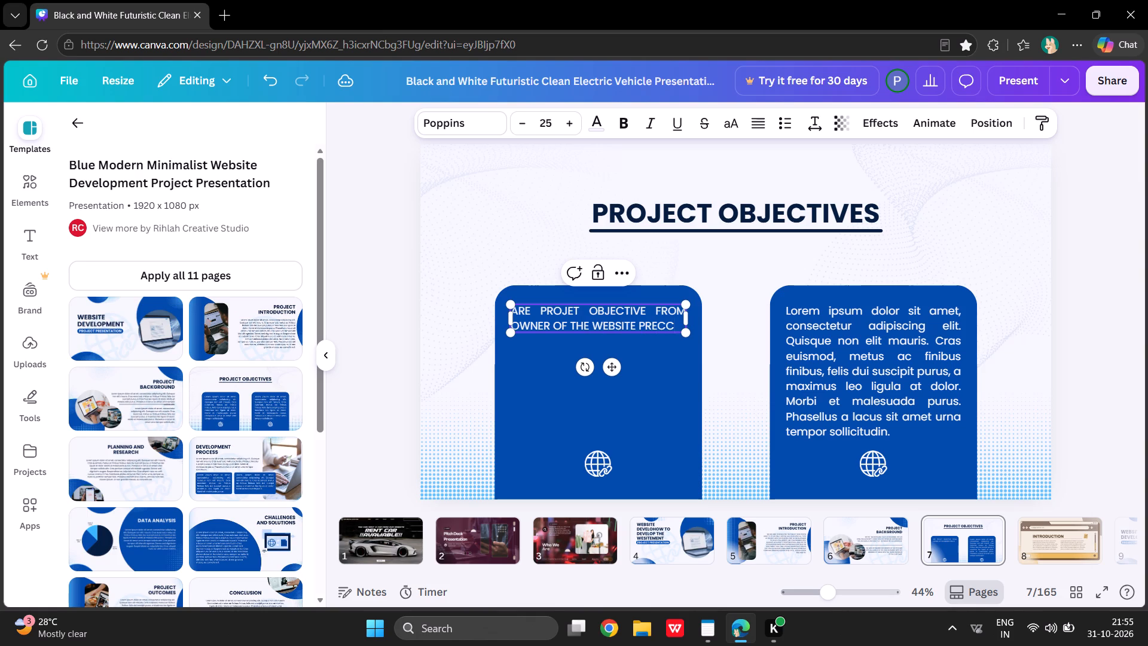
pyautogui.write('PECTIVE')
pyautogui.press('space')
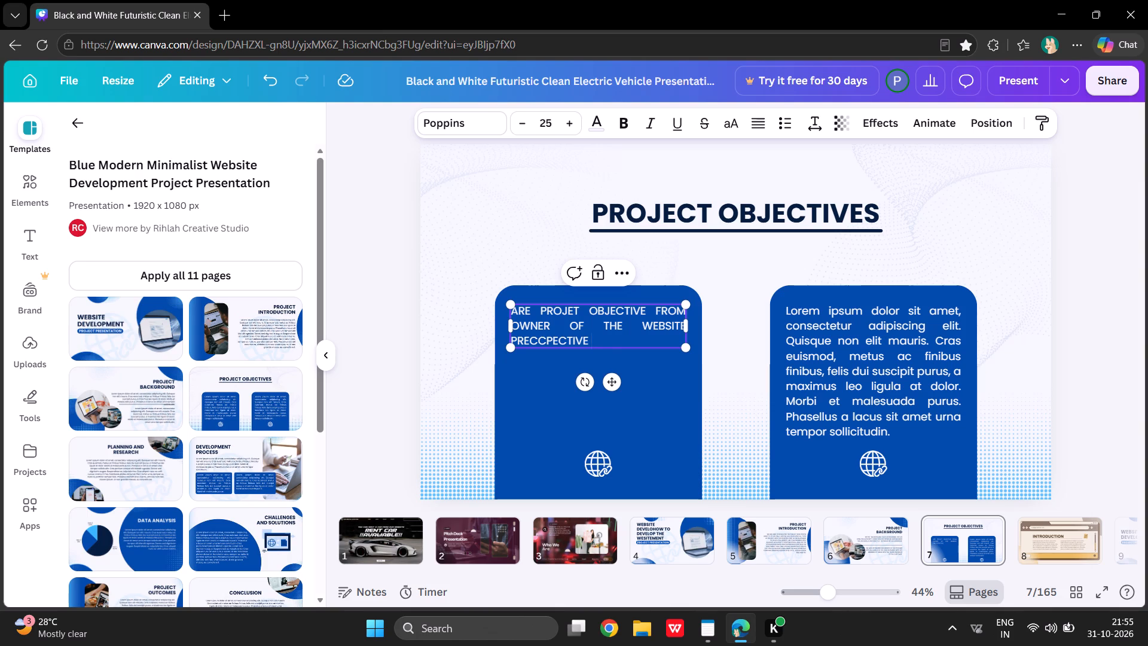
# Continue the left card's text on the Project Objectives slide with "FOR DEVELOPING EACH WEBSITE THEY CAN CHARGE BY THE".
pyautogui.write('FOR DEVELOP')
pyautogui.write('IN')
pyautogui.write('G')
pyautogui.press('space')
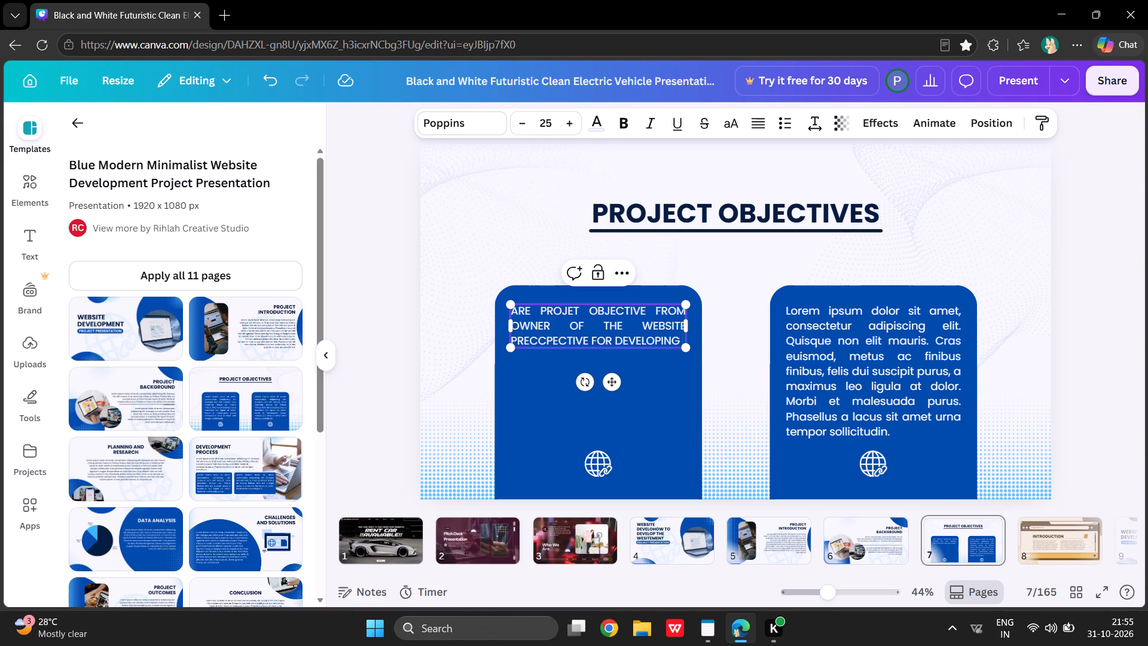
pyautogui.write('EACH WEBSITE THEY CAN')
pyautogui.press('space')
pyautogui.write('CHARGE')
pyautogui.press('space')
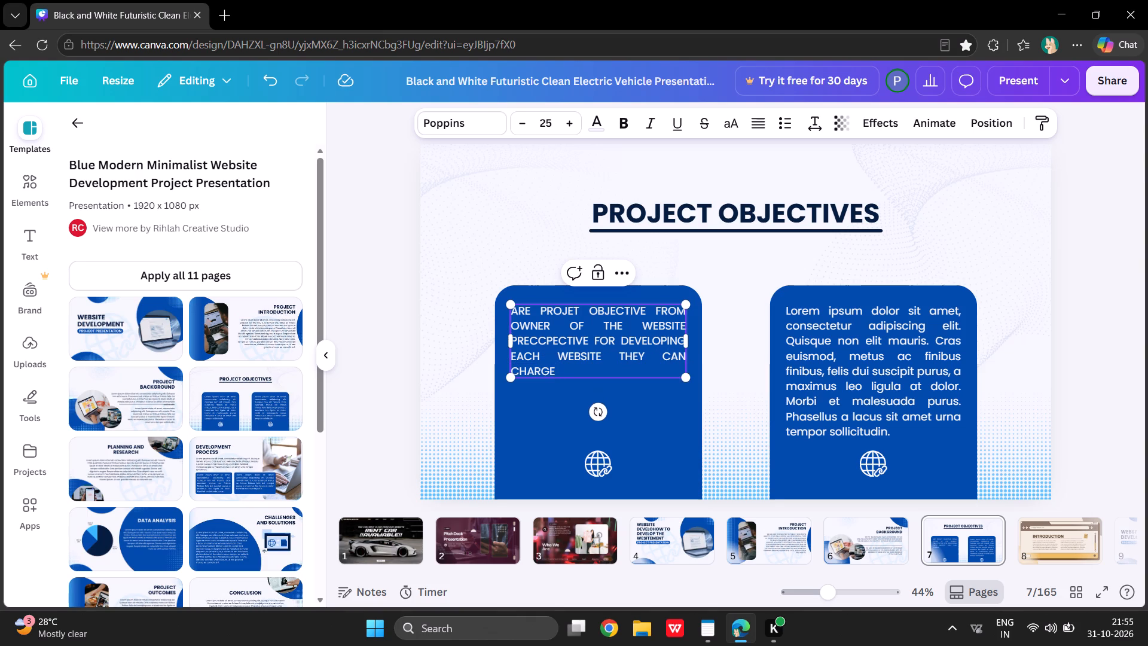
pyautogui.write('BY THE')
pyautogui.press('space')
# Extend the left card's text with "HOW THE WEBSITE TAKING TIME TO MANAGED".
pyautogui.write('WEBSITE')
pyautogui.press('space')
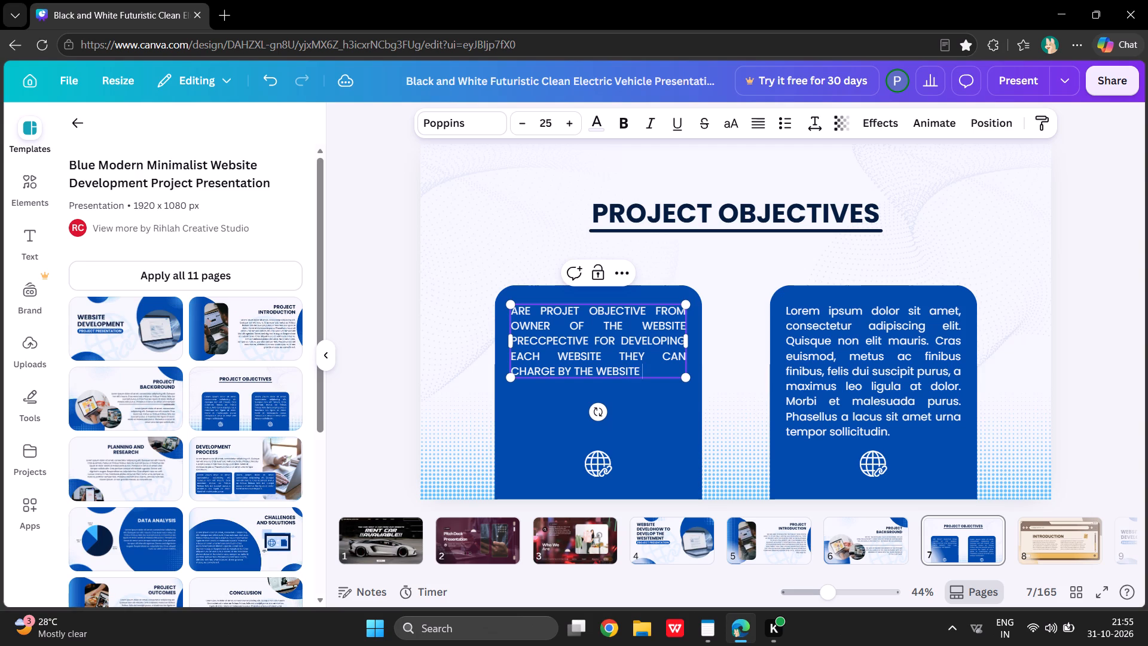
pyautogui.press('BackSpace')
pyautogui.press('BackSpace')
pyautogui.press('BackSpace')
pyautogui.press('BackSpace')
pyautogui.press('BackSpace')
pyautogui.press('BackSpace')
pyautogui.press('BackSpace')
pyautogui.press('BackSpace')
pyautogui.press('BackSpace')
pyautogui.press('space')
pyautogui.write('HOW THE BE')
pyautogui.press('BackSpace')
pyautogui.press('BackSpace')
pyautogui.write('WEBSITE TAKING TIME TO MANAGED')
pyautogui.press('space')
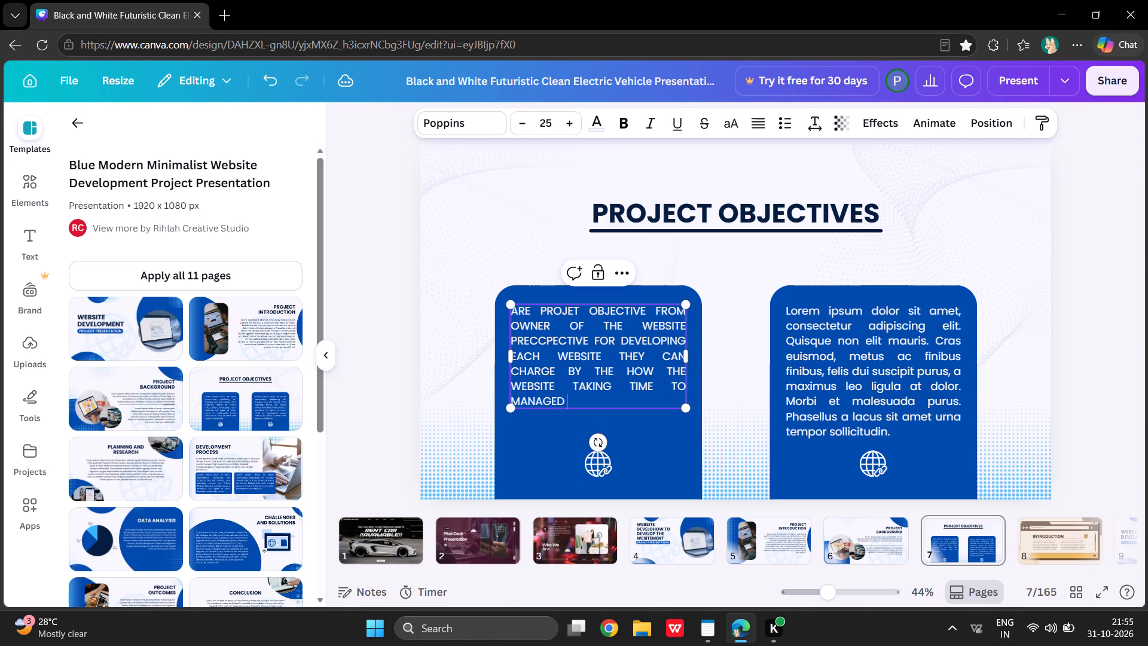
# Add "USUALLY SOME DEVELOPER CHARGE PER DAY" to the end of the left card's text.
pyautogui.write('USUALLY SOME')
pyautogui.press('space')
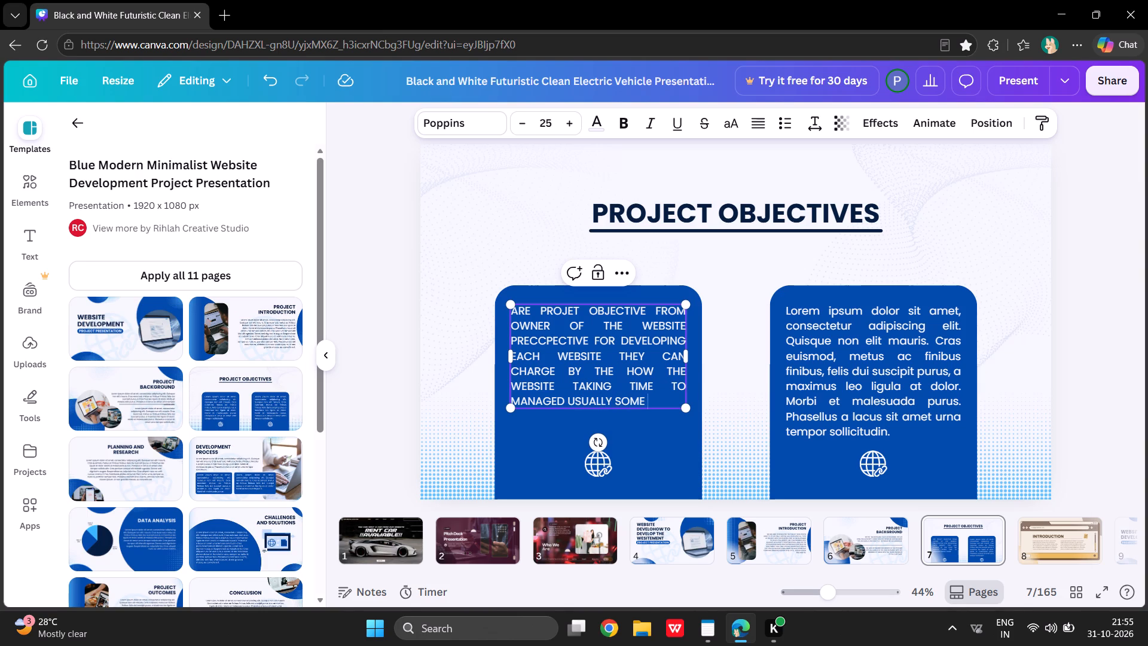
pyautogui.press('o')
pyautogui.press('BackSpace')
pyautogui.write('DEVELOPER CHRA')
pyautogui.press('BackSpace')
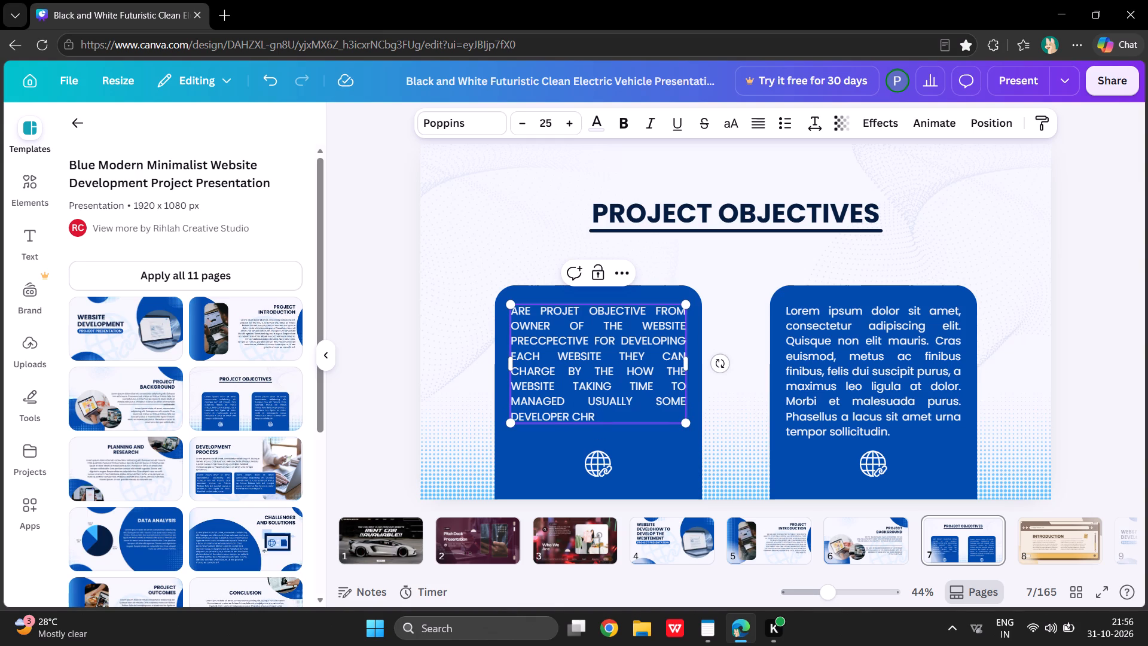
pyautogui.press('BackSpace')
pyautogui.write('ARGE')
pyautogui.press('space')
pyautogui.write('PER DAY')
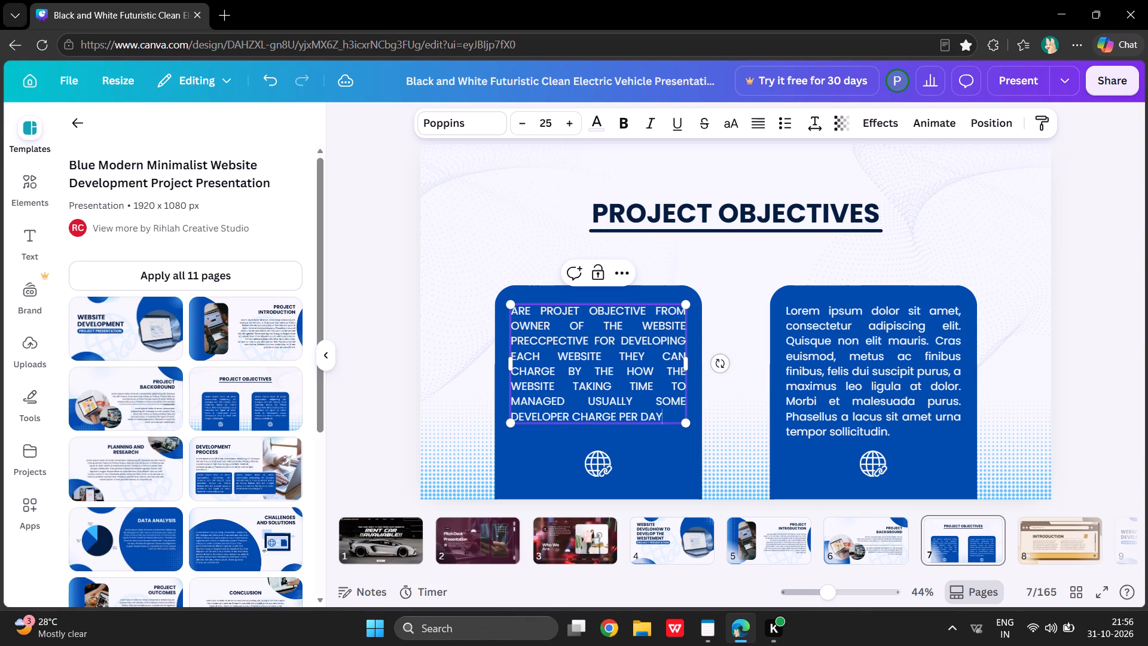
pyautogui.press('space')
# Finish the left card's text with "THERE SLARAY WE HAVE TO GAVE AFTER SUCCESSFULLU LAUNCH WEBSITE".
pyautogui.write('THERE SLARAY')
pyautogui.press('space')
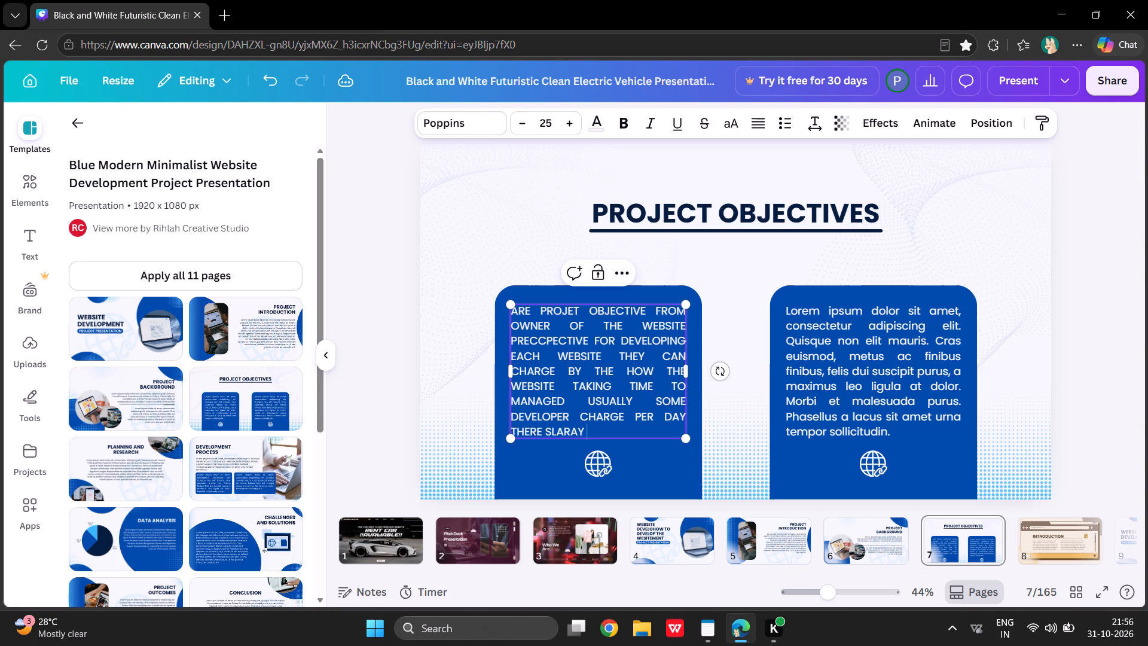
pyautogui.write('WE HAVE TO GAVE AFTER SUCCESS')
pyautogui.write('FULLU LAUNCH')
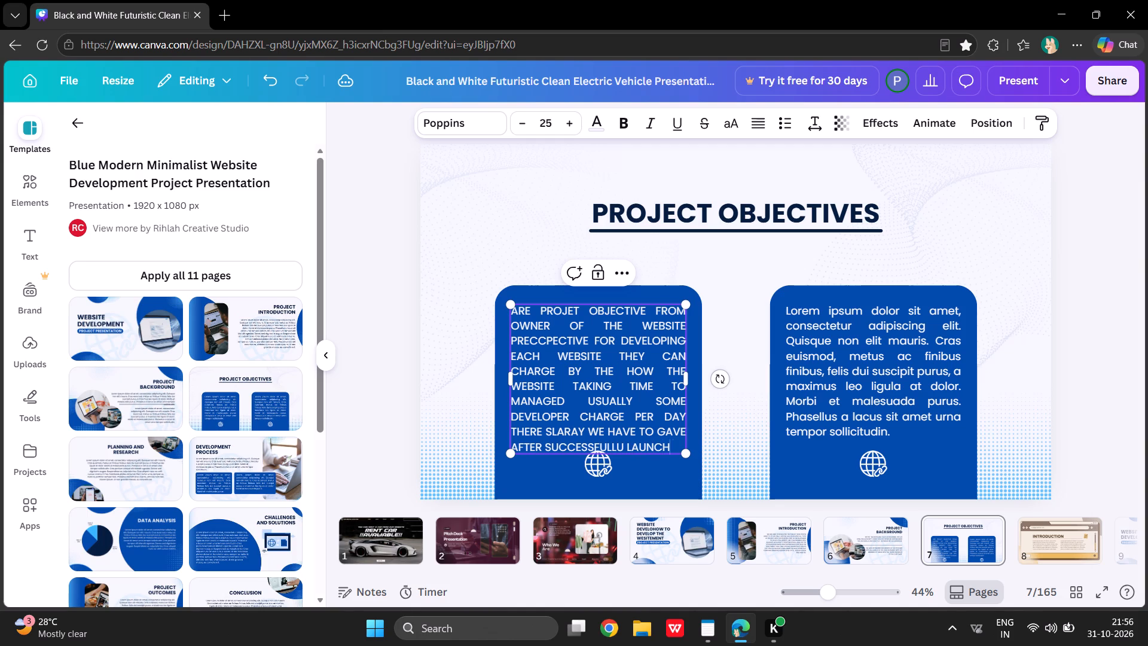
pyautogui.press('space')
pyautogui.write('WEB')
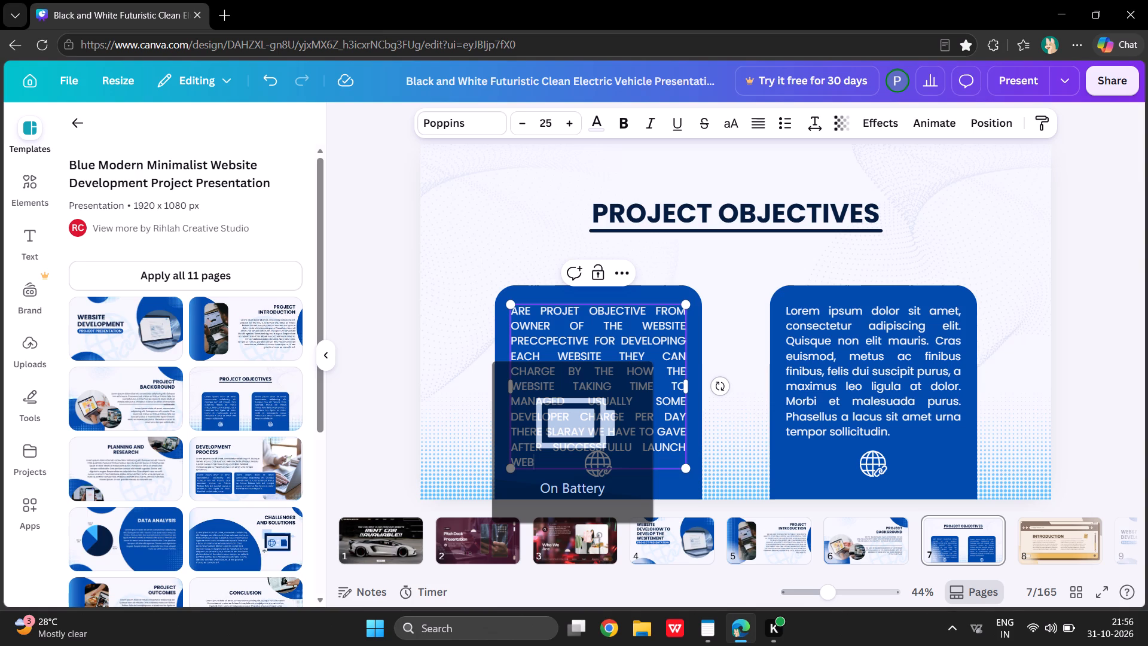
pyautogui.write('SITE')
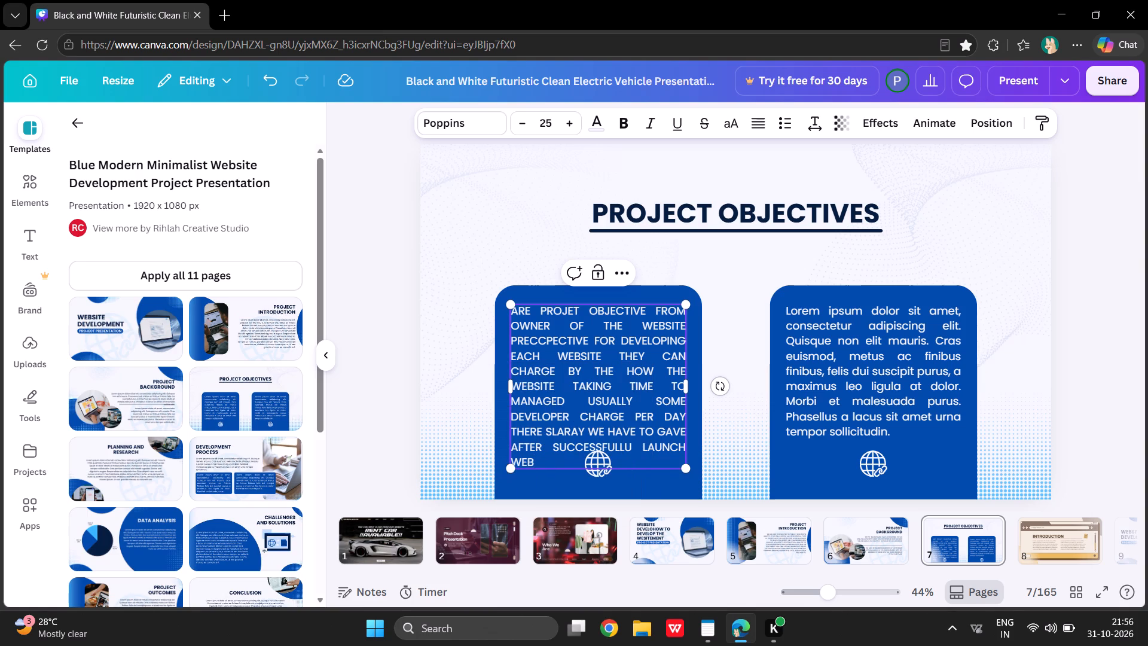
pyautogui.press('space')
# Replace the right card's placeholder text on the Project Objectives slide with "PROJECT OBJECTIVE FROM THE CUSTOMER PRECEPTIVE".
pyautogui.doubleClick(829, 364)
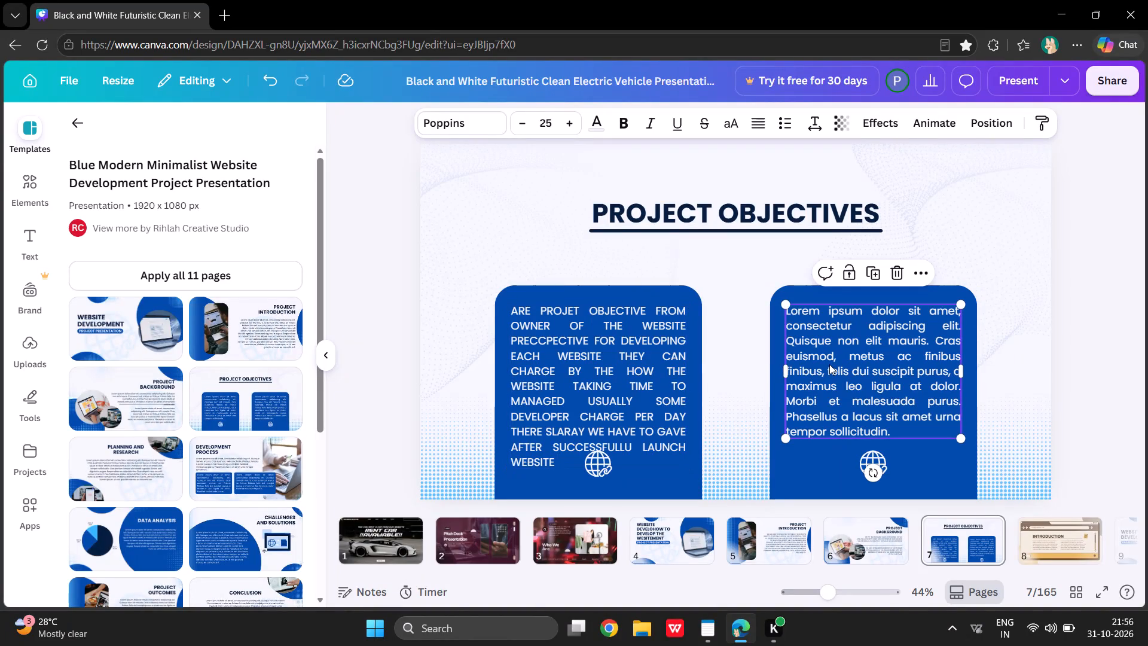
pyautogui.press('BackSpace')
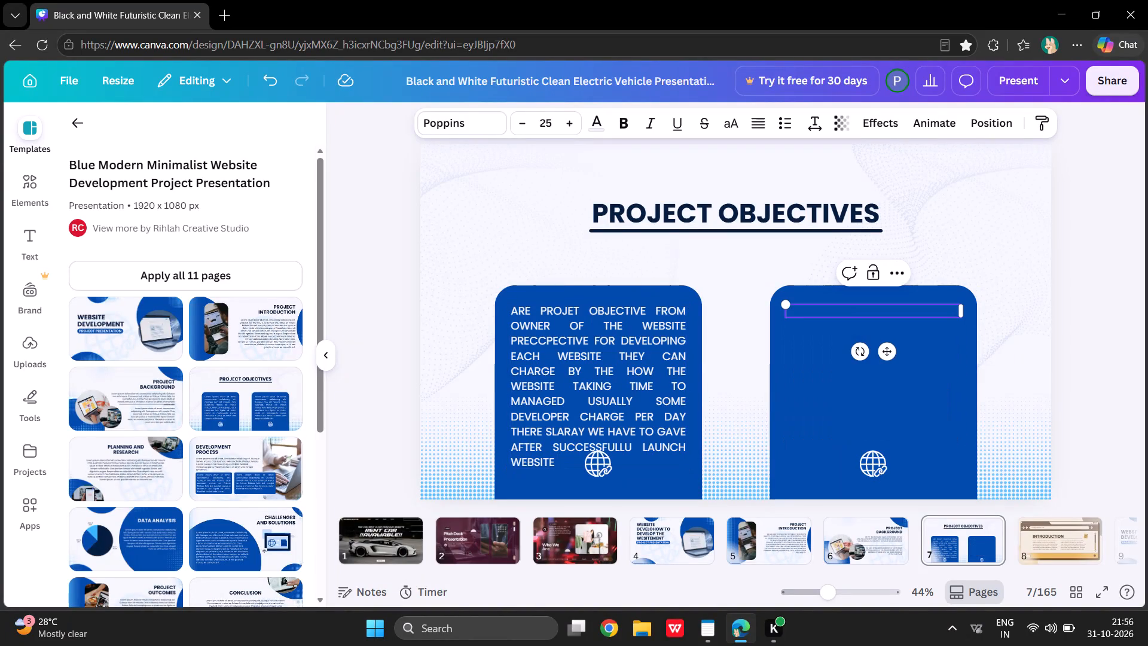
pyautogui.write('PROJECT OBJECTIVE FROM')
pyautogui.press('space')
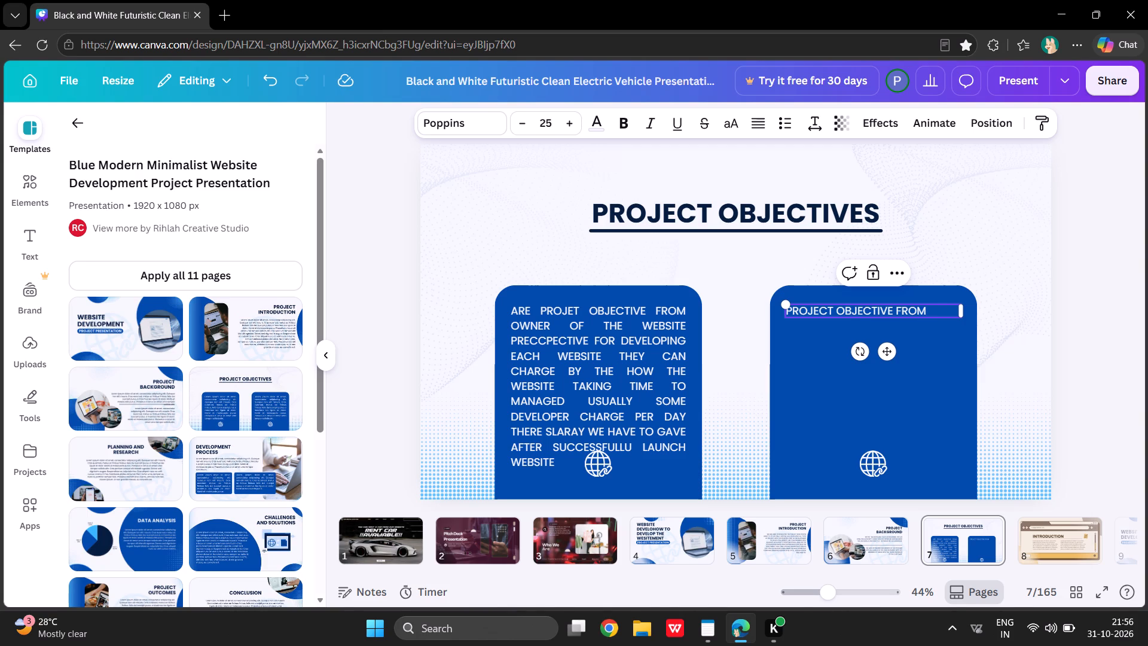
pyautogui.write('THE')
pyautogui.press('space')
pyautogui.write('CUSTOMER PRE')
pyautogui.press('c')
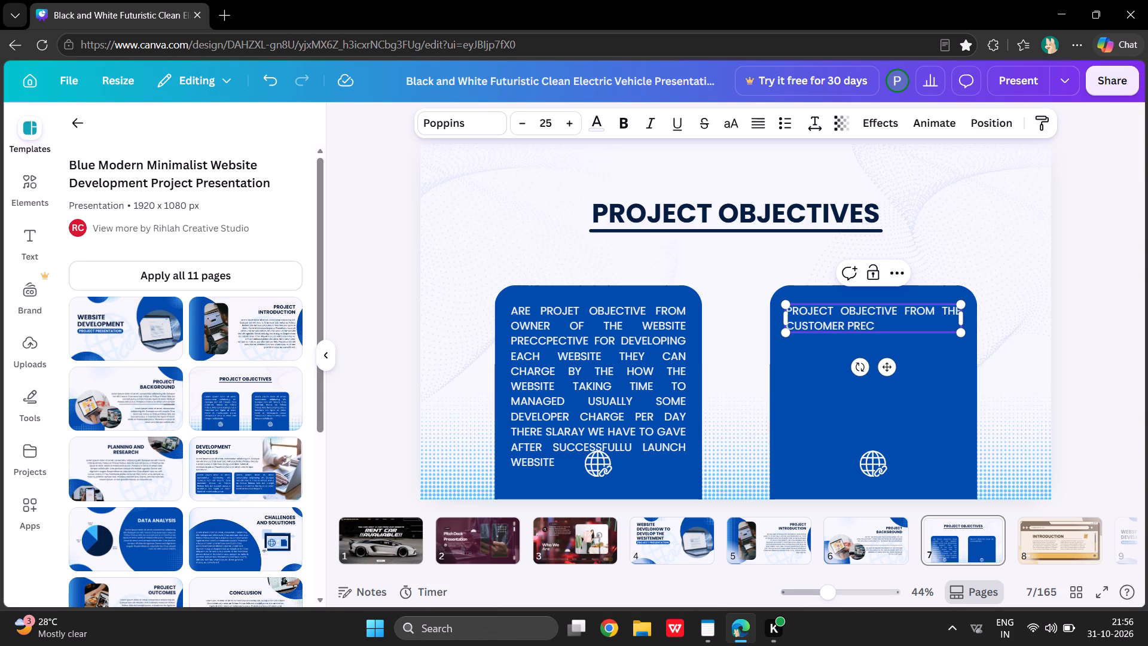
pyautogui.write('EP')
pyautogui.write('TIVE')
pyautogui.press('space')
# Continue the right card's text with "THEY GAV THE REQUIRMENT WHICH THE DEVELOPER HAS TO KNOW BEFORE".
pyautogui.write('THEY T')
pyautogui.press('BackSpace')
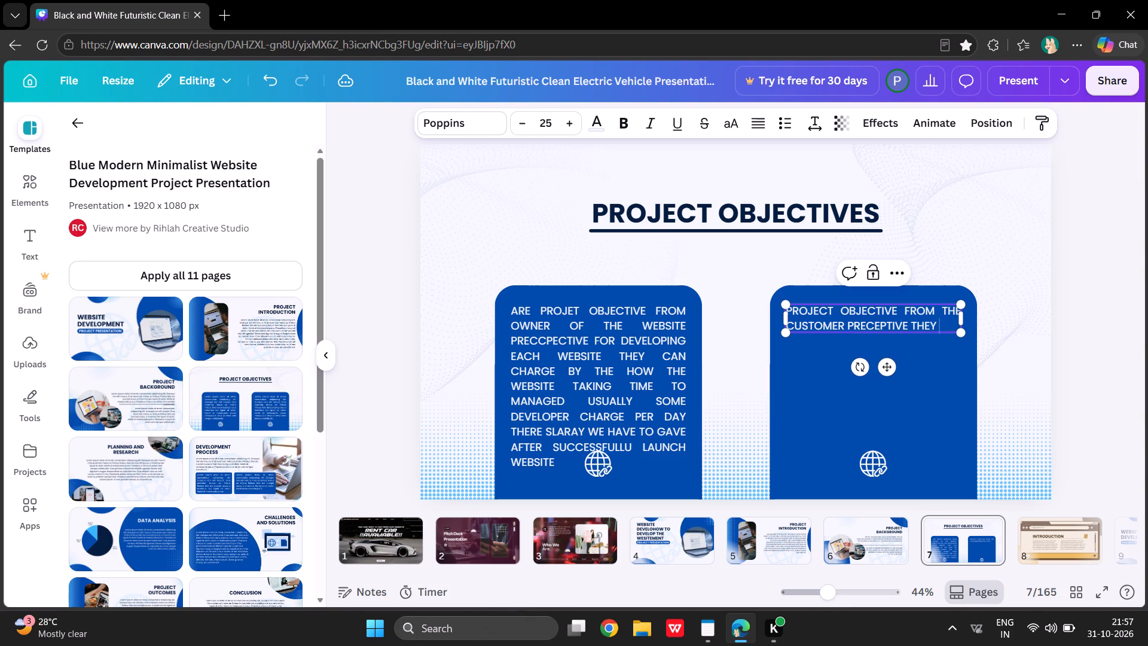
pyautogui.write('GAV THE REQUIRMENT WHICH THE USER HAVE TO')
pyautogui.press('space')
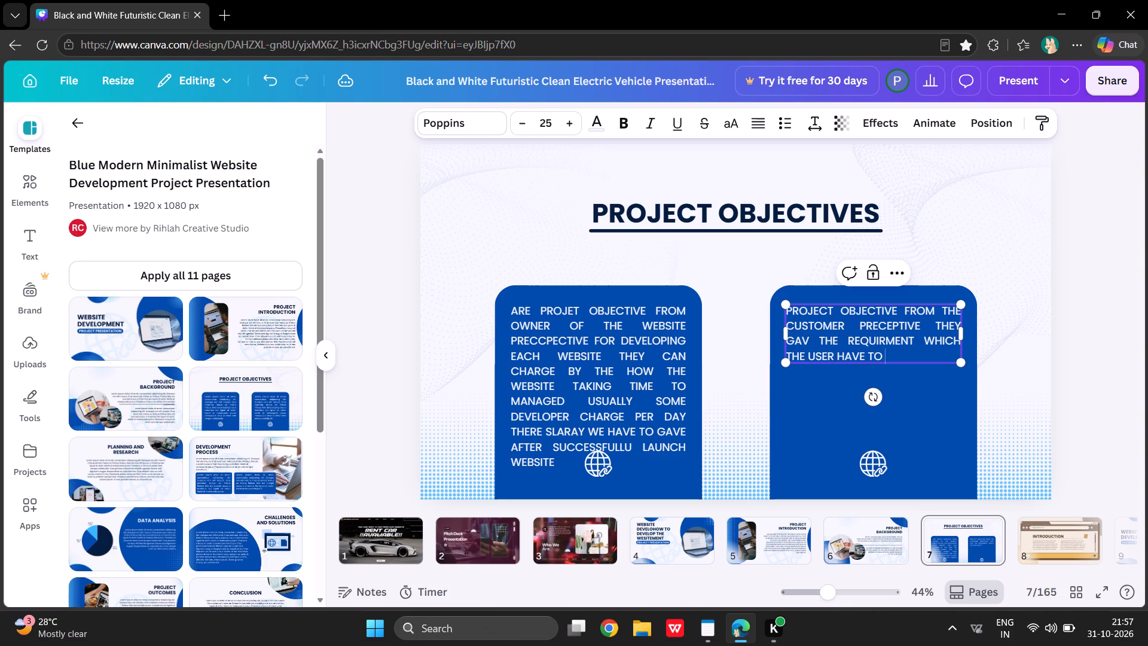
pyautogui.write('KN')
pyautogui.press('BackSpace')
pyautogui.press('BackSpace')
pyautogui.press('BackSpace')
pyautogui.press('BackSpace')
pyautogui.press('BackSpace')
pyautogui.press('BackSpace')
pyautogui.press('BackSpace')
pyautogui.press('BackSpace')
pyautogui.press('BackSpace')
pyautogui.press('BackSpace')
pyautogui.press('BackSpace')
pyautogui.press('BackSpace')
pyautogui.press('BackSpace')
pyautogui.press('BackSpace')
pyautogui.press('BackSpace')
pyautogui.write('DEVELOPER HAS TO KNOW BEFORE')
pyautogui.press('space')
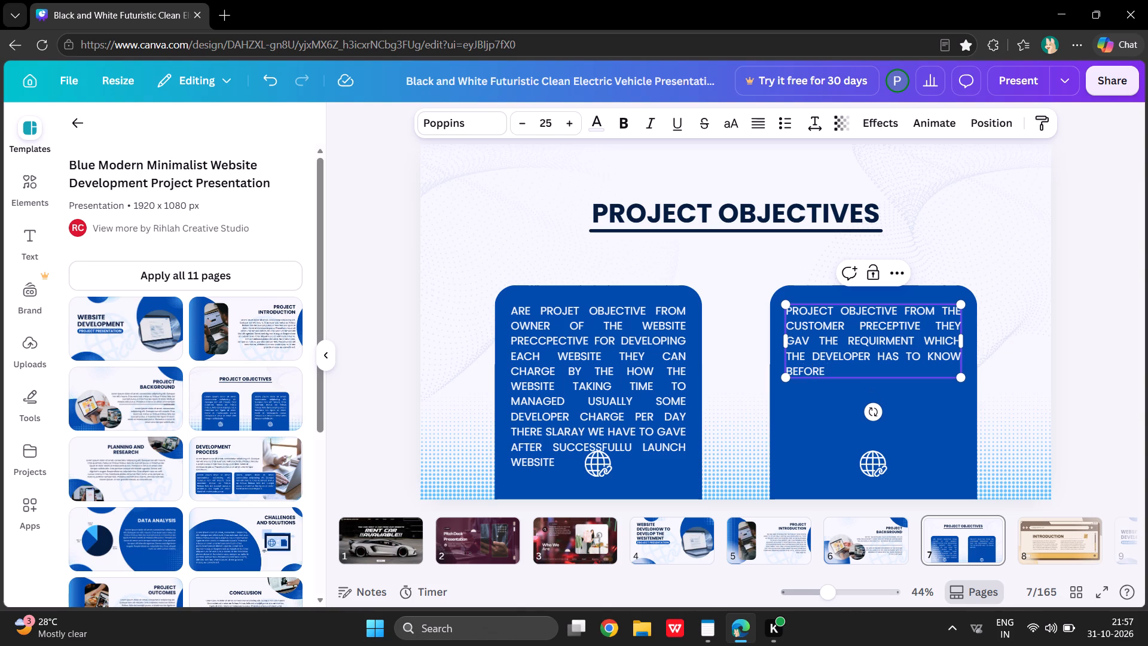
# Extend the right card's text with "START DEVELOPING THE PROJECT".
pyautogui.write('DE')
pyautogui.press('BackSpace')
pyautogui.press('BackSpace')
pyautogui.write('START DEVELOPING THE')
pyautogui.press('space')
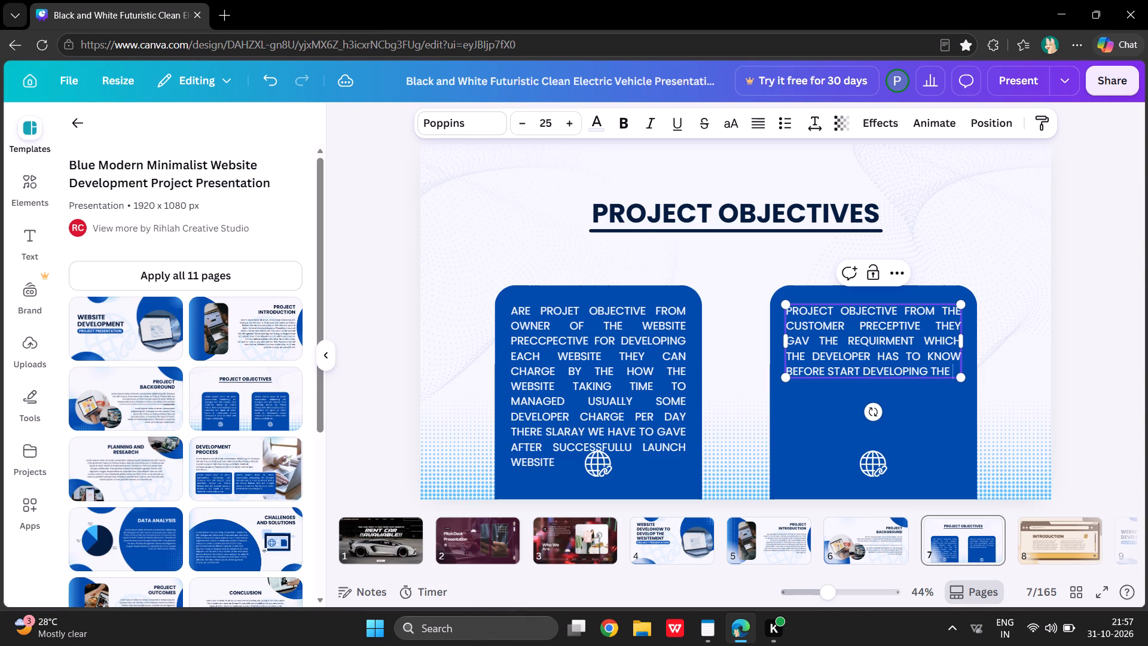
pyautogui.write('PROJECT')
pyautogui.press('space')
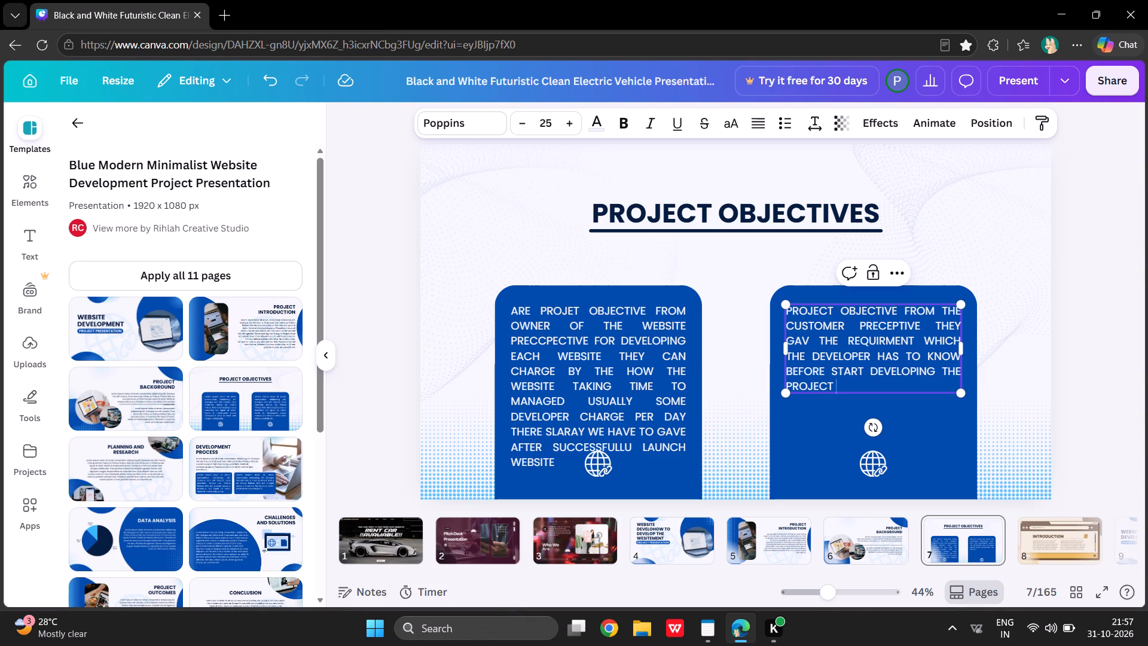
# Finish the right card's text with "ALL REQUIREMENT WHICH HAVE GIVEN BY THE USER DVELOPER MUST BEE MET THEIR NEEDEDS".
pyautogui.write('ALL REQUIREMENT WHICH HAVE GIVE')
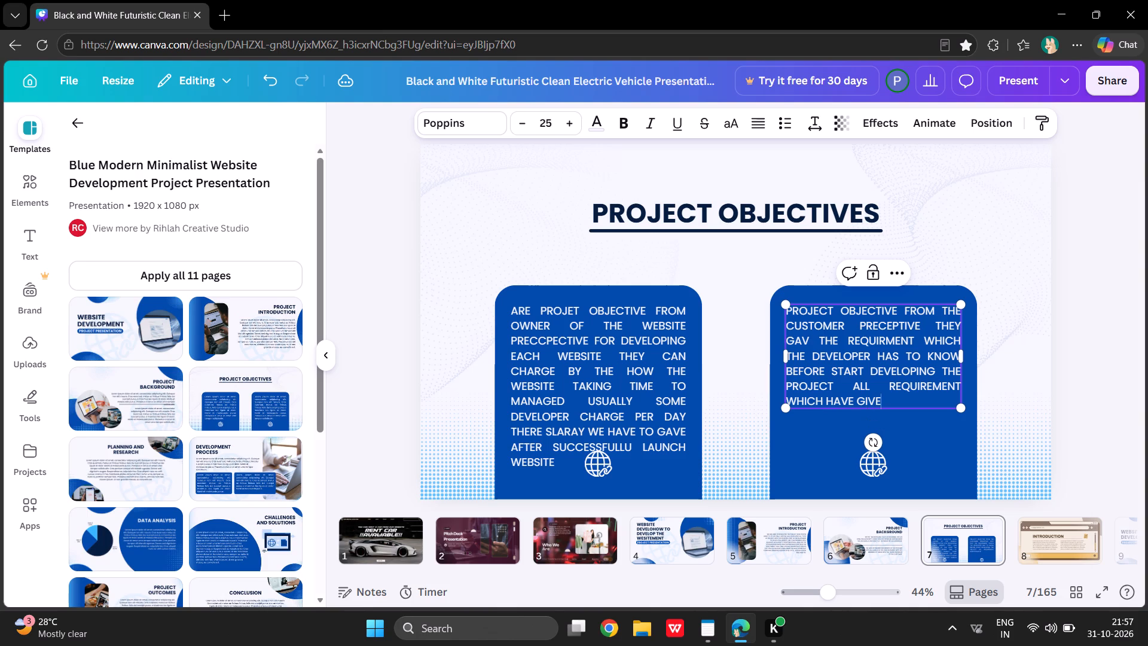
pyautogui.write('N BY THE USER')
pyautogui.press('space')
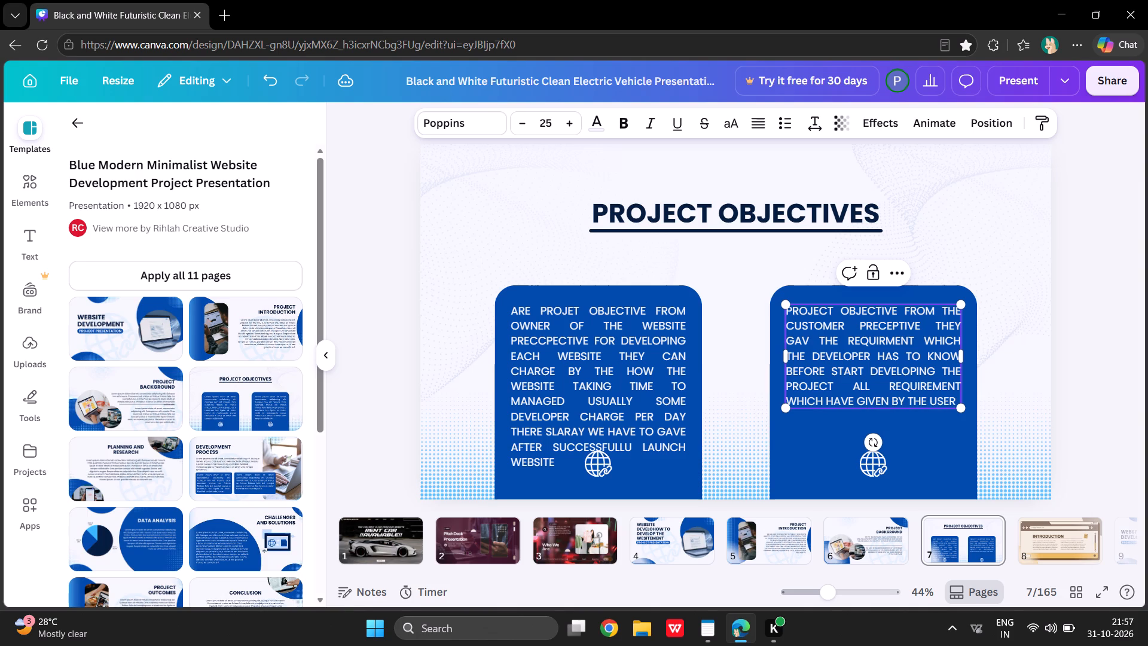
pyautogui.write('DB')
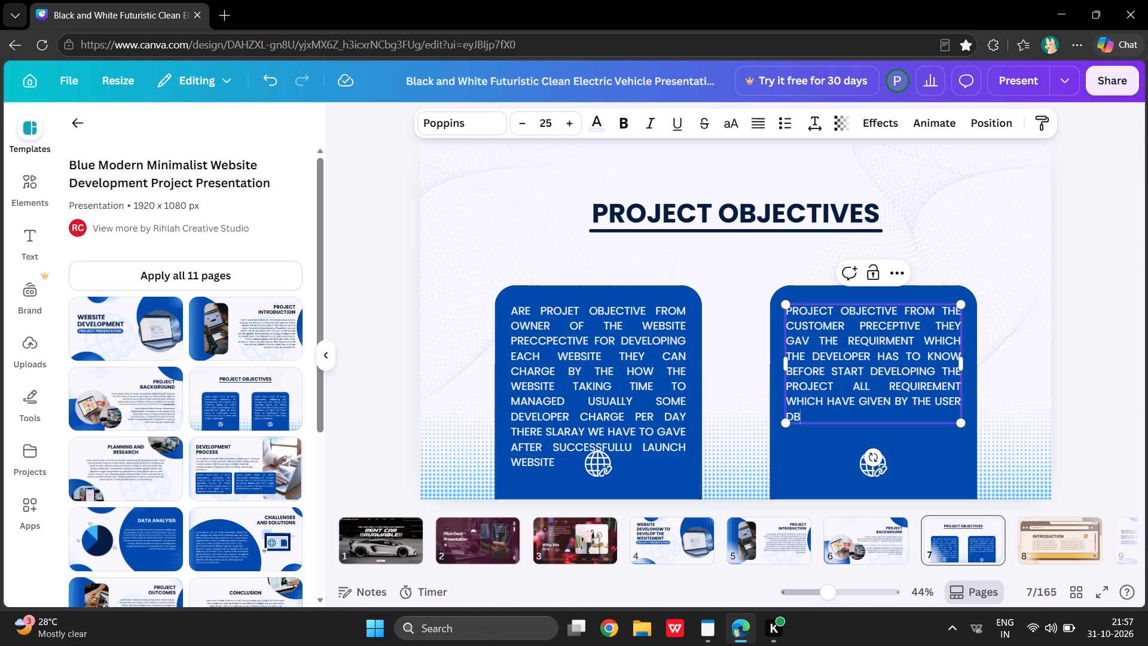
pyautogui.press('BackSpace')
pyautogui.write('VELOPER MUST BEE MET THEIR NEE')
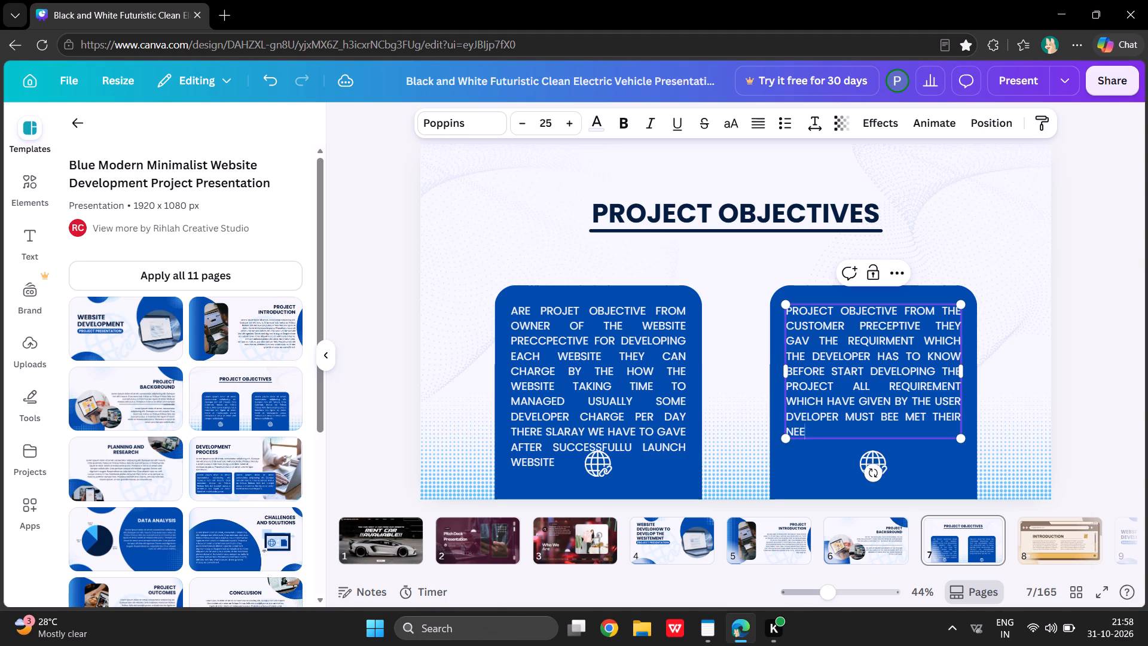
pyautogui.write('DEDS')
# Move the globe icon in the left card slightly down, away from the paragraph above it.
pyautogui.click(602, 462)
pyautogui.moveTo(602, 473); pyautogui.dragTo(602, 479)
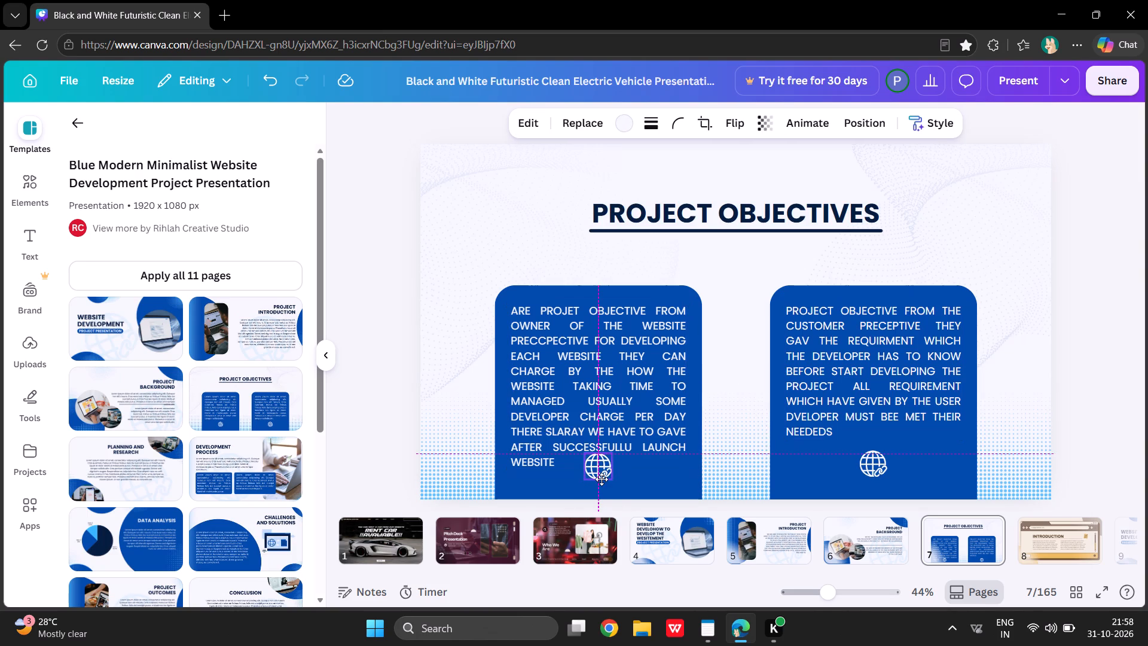
# Move the left card's globe icon slightly lower and centre it horizontally within the card.
pyautogui.moveTo(602, 479); pyautogui.dragTo(596, 482)
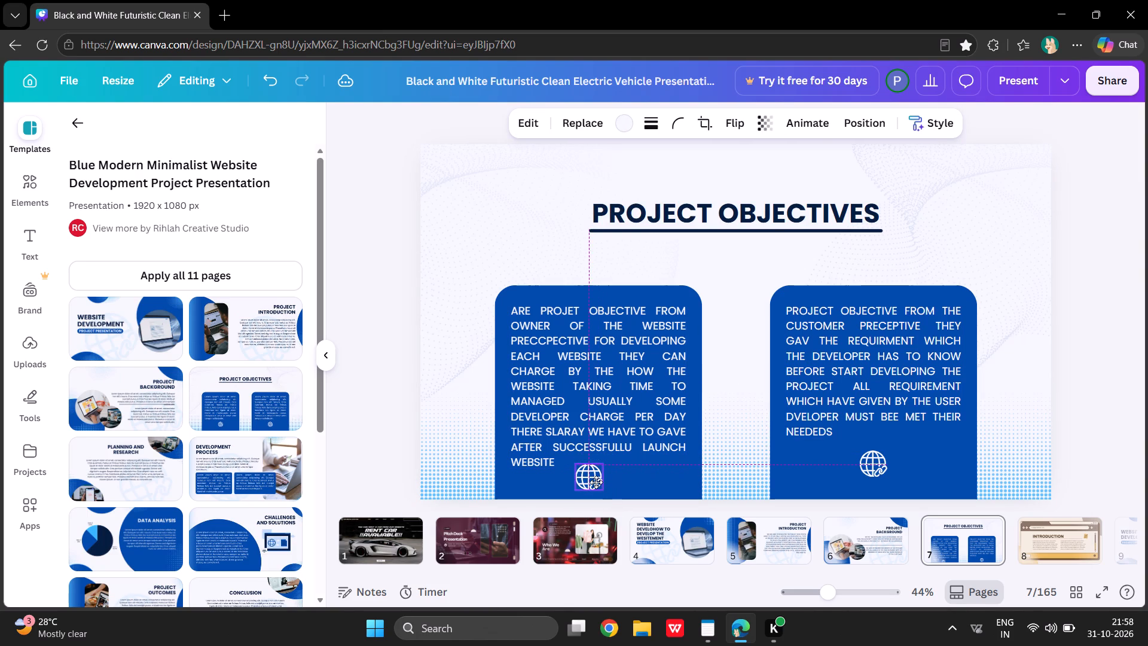
pyautogui.moveTo(596, 482); pyautogui.dragTo(598, 482)
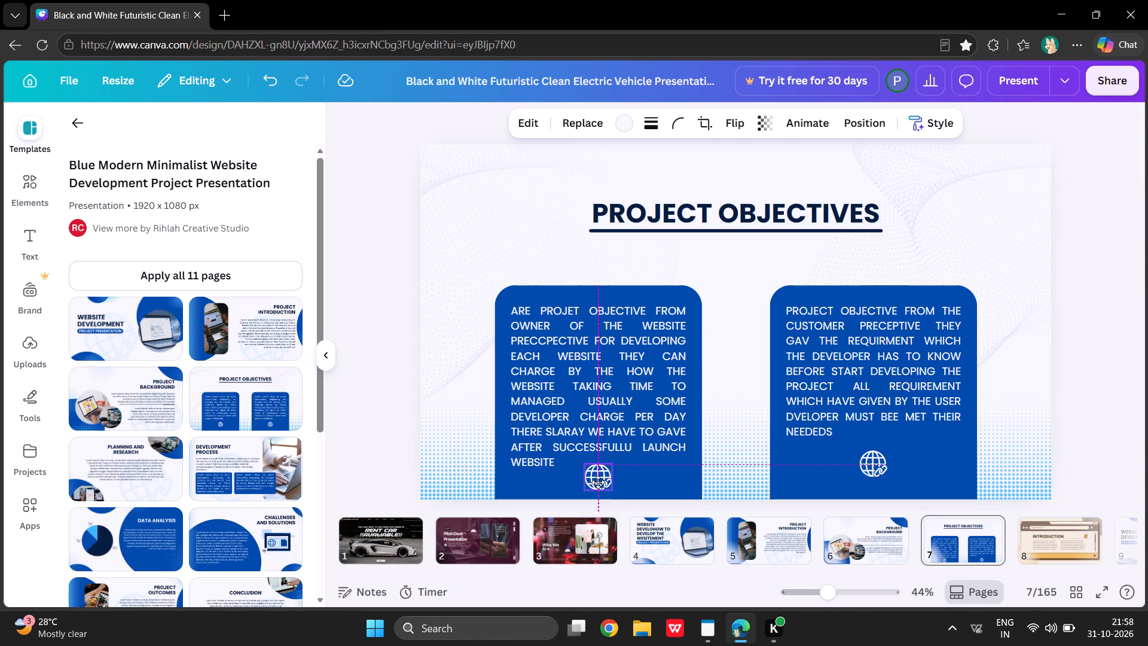
pyautogui.moveTo(598, 482); pyautogui.dragTo(597, 484)
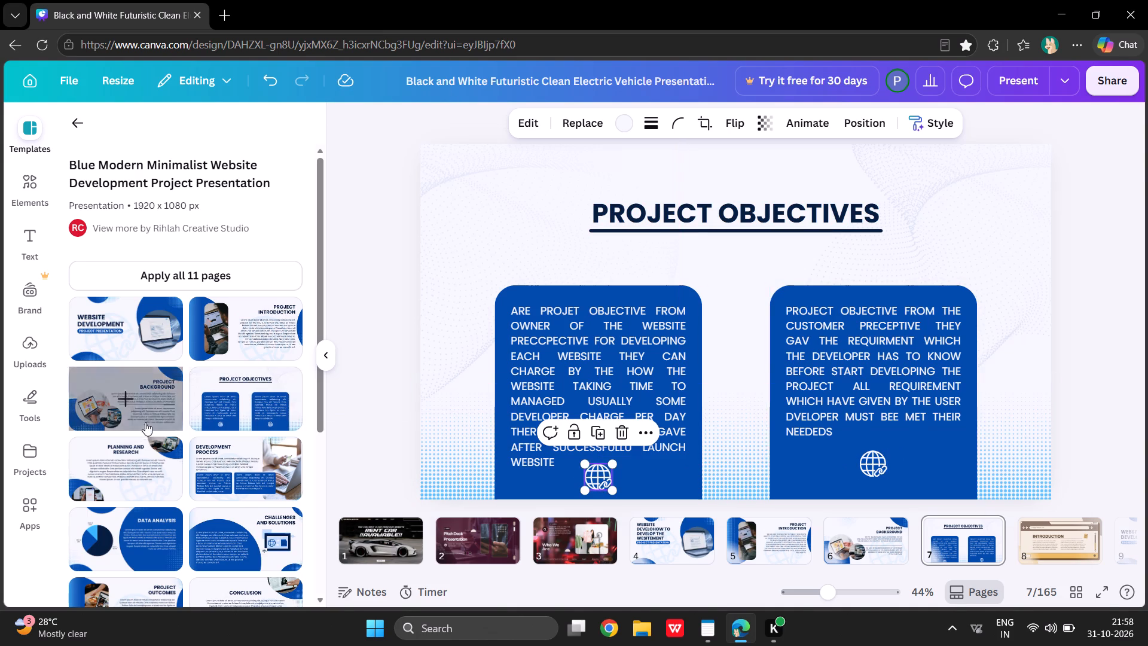
# Add the template's Planning and Research layout as a new page after the Project Objectives slide.
pyautogui.click(130, 453)
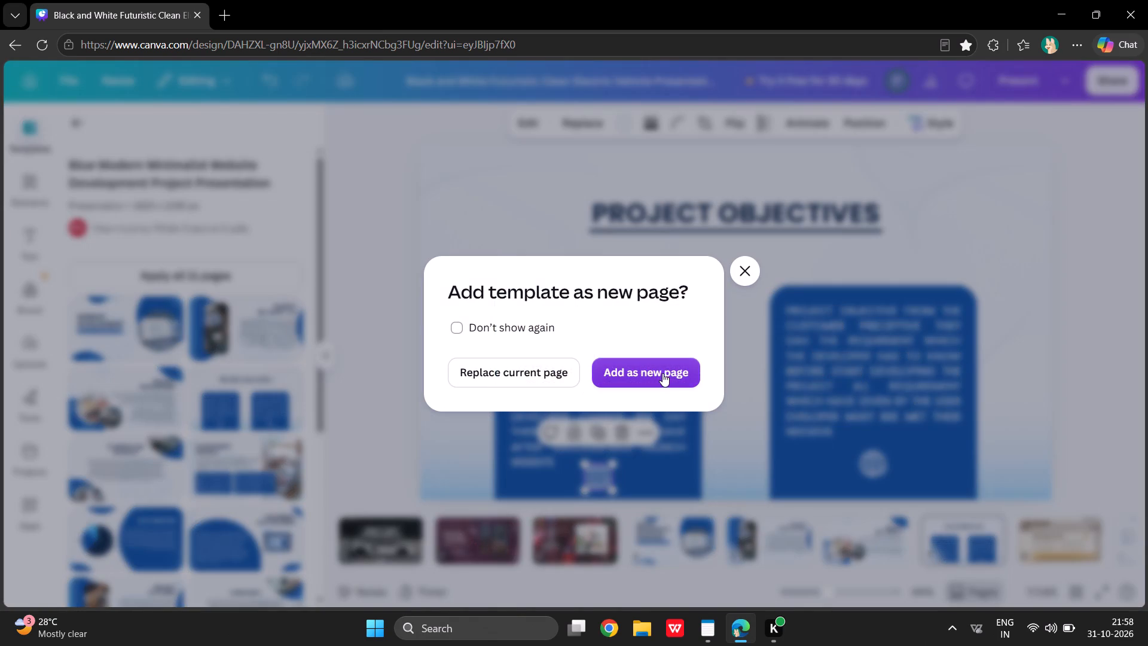
pyautogui.click(662, 373)
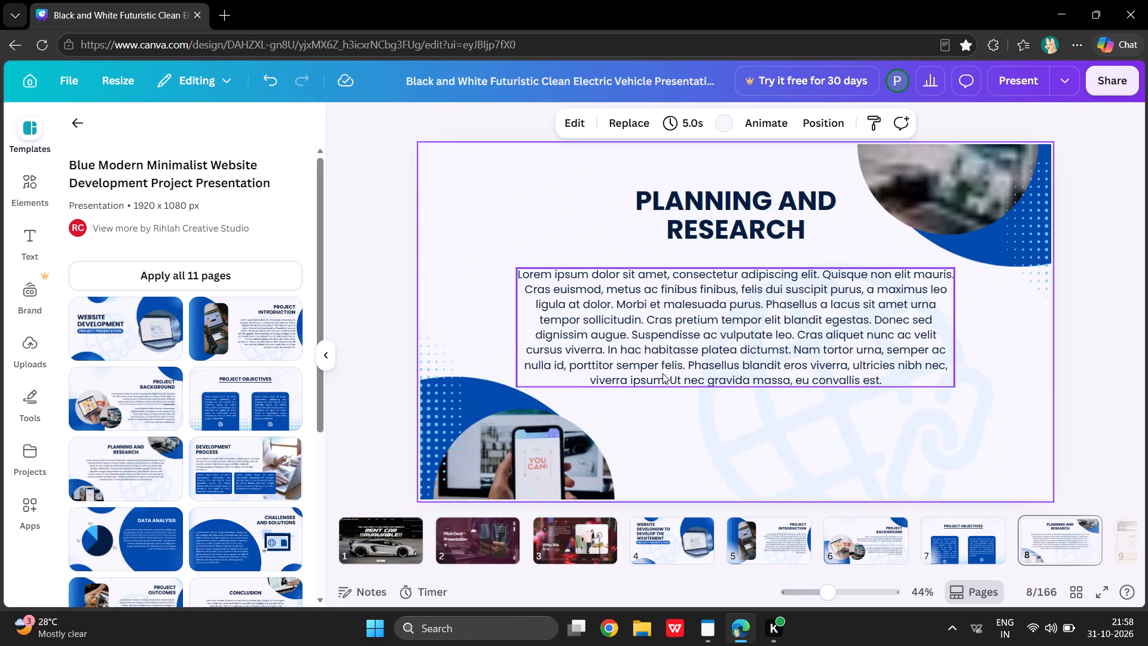
# Replace the Planning and Research placeholder paragraph with "THE PLANNING WAS VERY SIMPLE THAT DEVELOPED THE WEBSITE AS POSSIBLE".
pyautogui.doubleClick(704, 302)
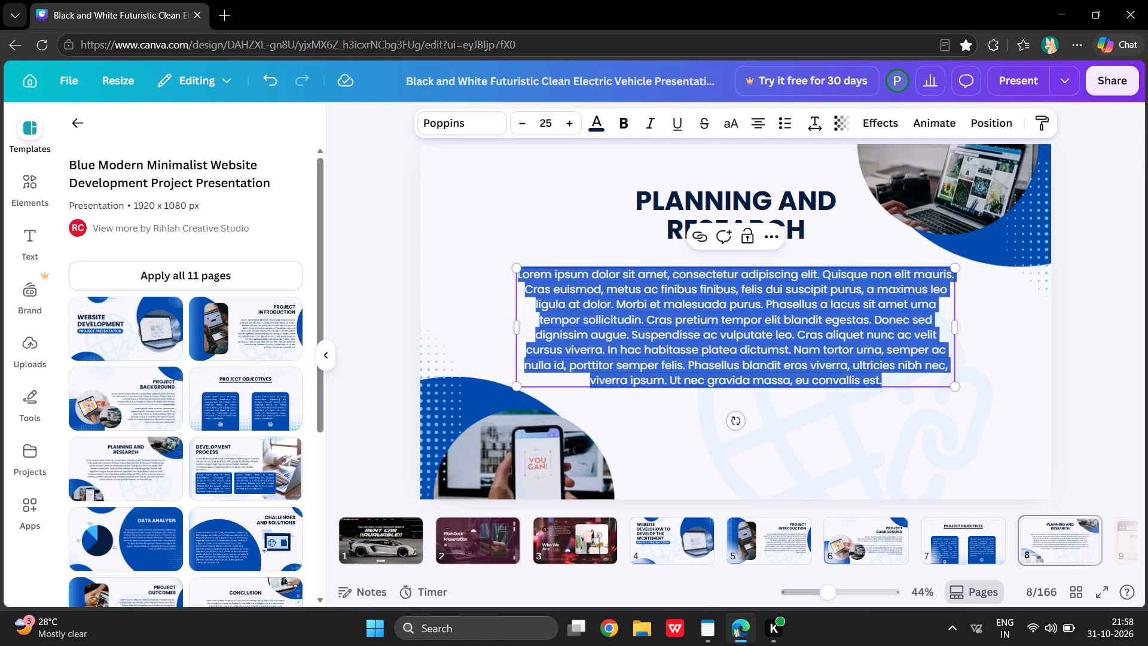
pyautogui.press('BackSpace')
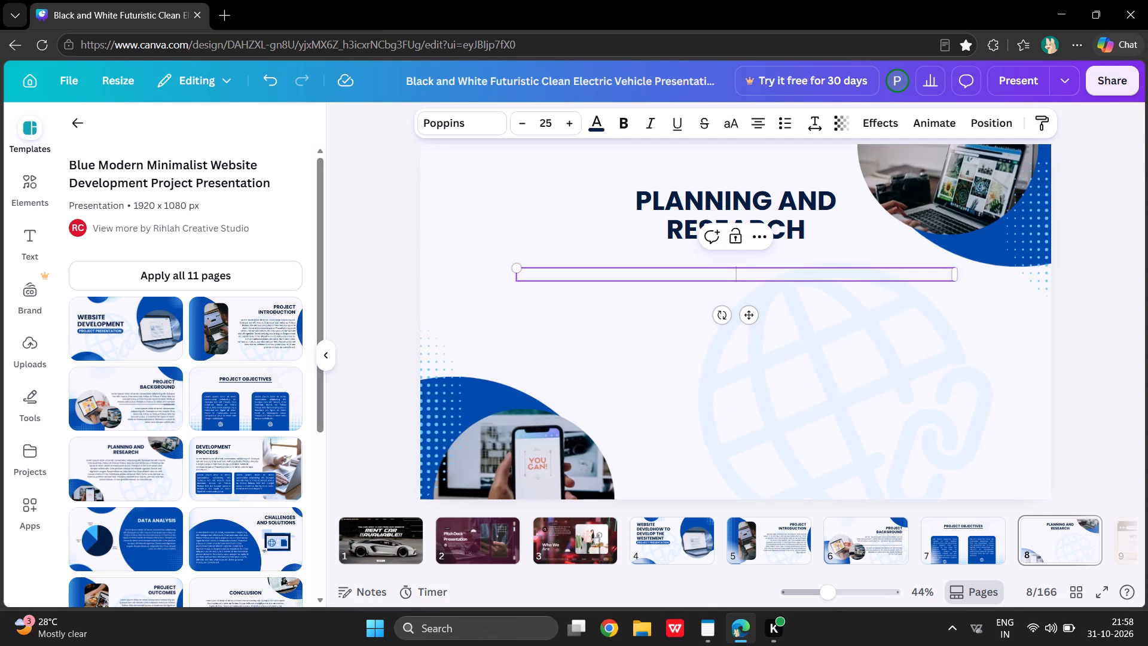
pyautogui.write('THE PLANNING WAS VERY SIMPLE THAT DEVELOPE')
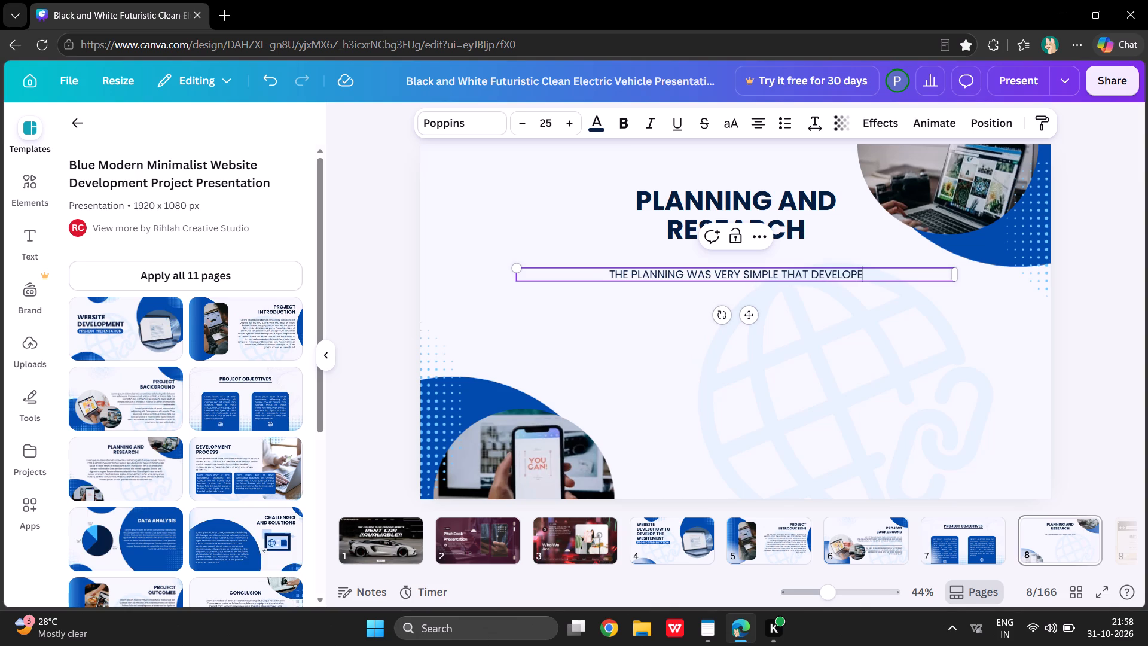
pyautogui.write('D THE')
pyautogui.press('space')
pyautogui.write('BEST')
pyautogui.press('space')
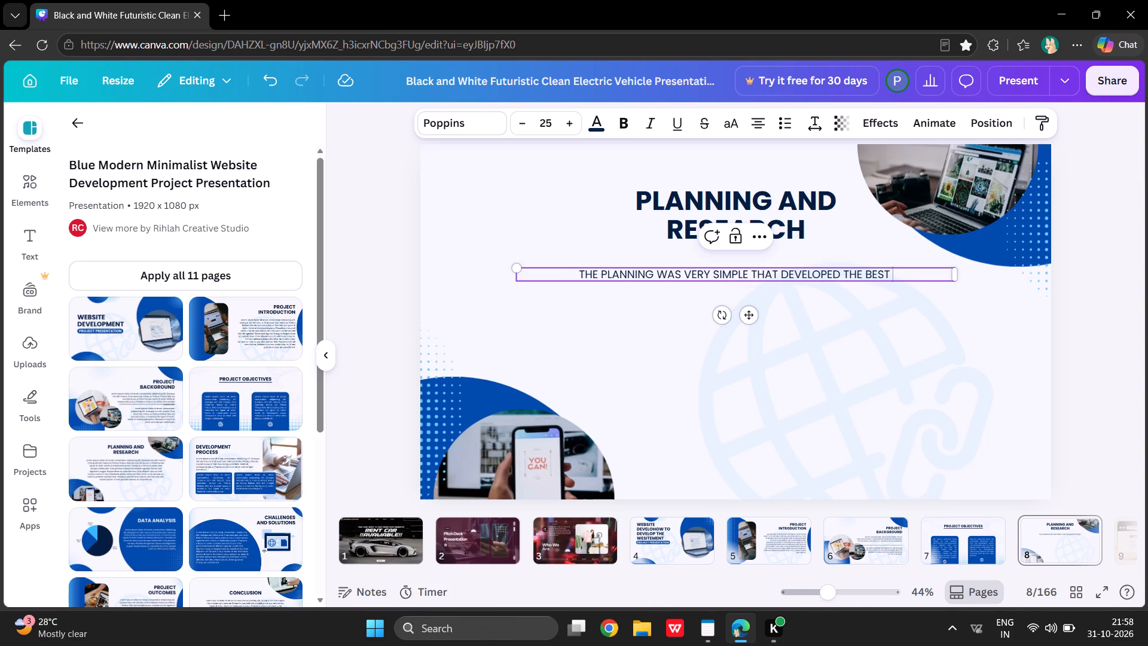
pyautogui.press('BackSpace')
pyautogui.press('BackSpace')
pyautogui.press('BackSpace')
pyautogui.press('BackSpace')
pyautogui.press('BackSpace')
pyautogui.write('WEBSITE AS POSSIBLE')
pyautogui.press('space')
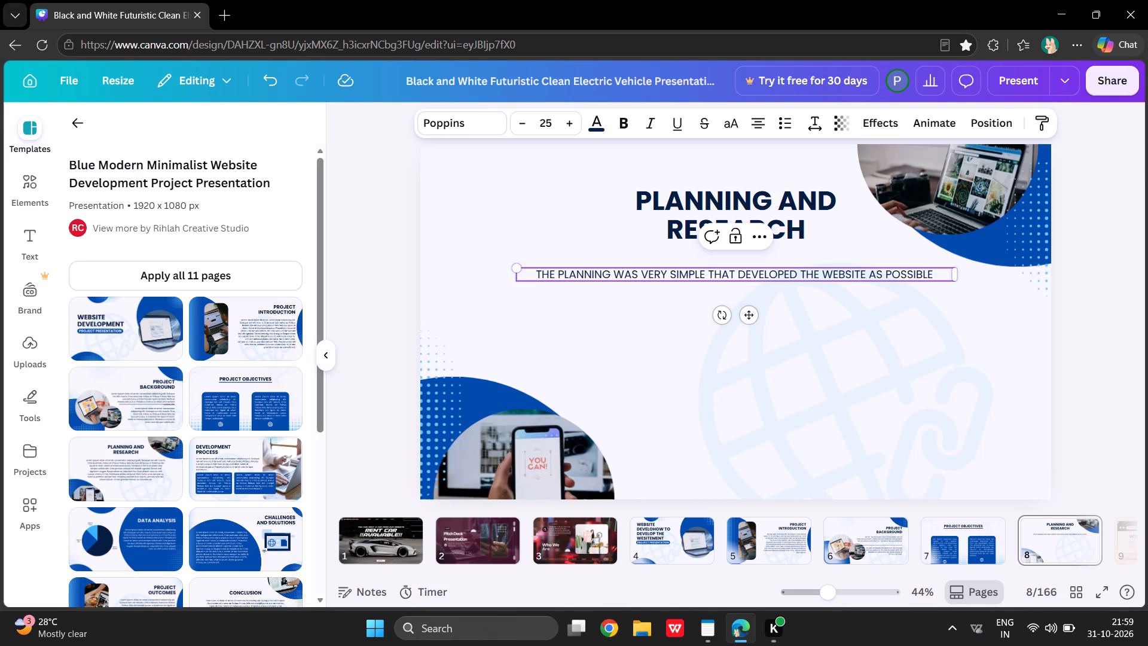
# Continue the paragraph with "WHICH HELP THE USER TO MEET THIER NEED" and start a new line.
pyautogui.write('WHICH HELP THE USER')
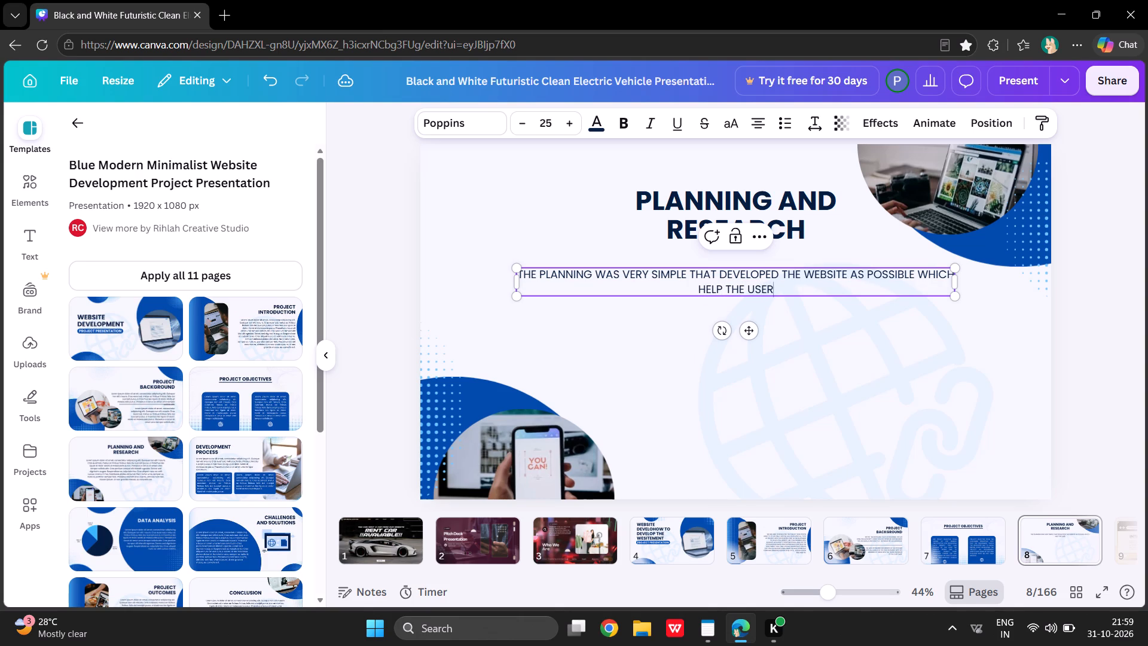
pyautogui.press('space')
pyautogui.write('TO MEET THIER T')
pyautogui.press('BackSpace')
pyautogui.write('NEED')
pyautogui.press('space')
pyautogui.press('Return')
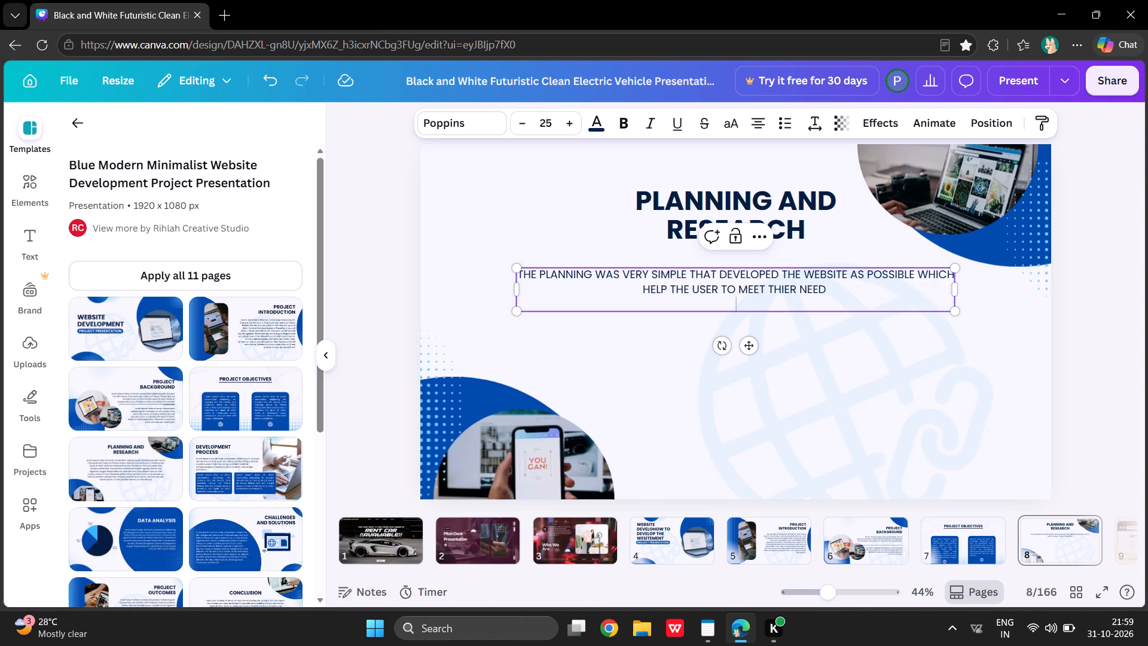
# Write "RESERACH OF THE PROJECT WAS PERFOMED BY SCANNING ALLL THE INTERNET WHERE" on the paragraph's new line.
pyautogui.write('RESERACH')
pyautogui.press('space')
pyautogui.write('OF THE')
pyautogui.press('space')
pyautogui.write('PROJECT')
pyautogui.press('space')
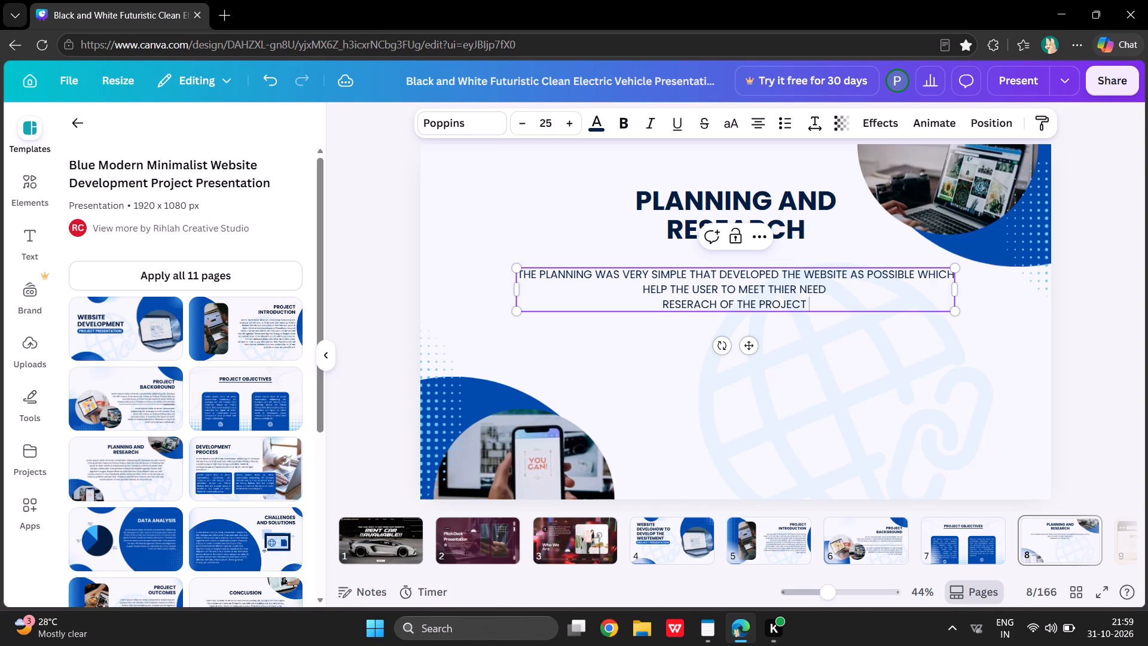
pyautogui.write('WAS')
pyautogui.press('space')
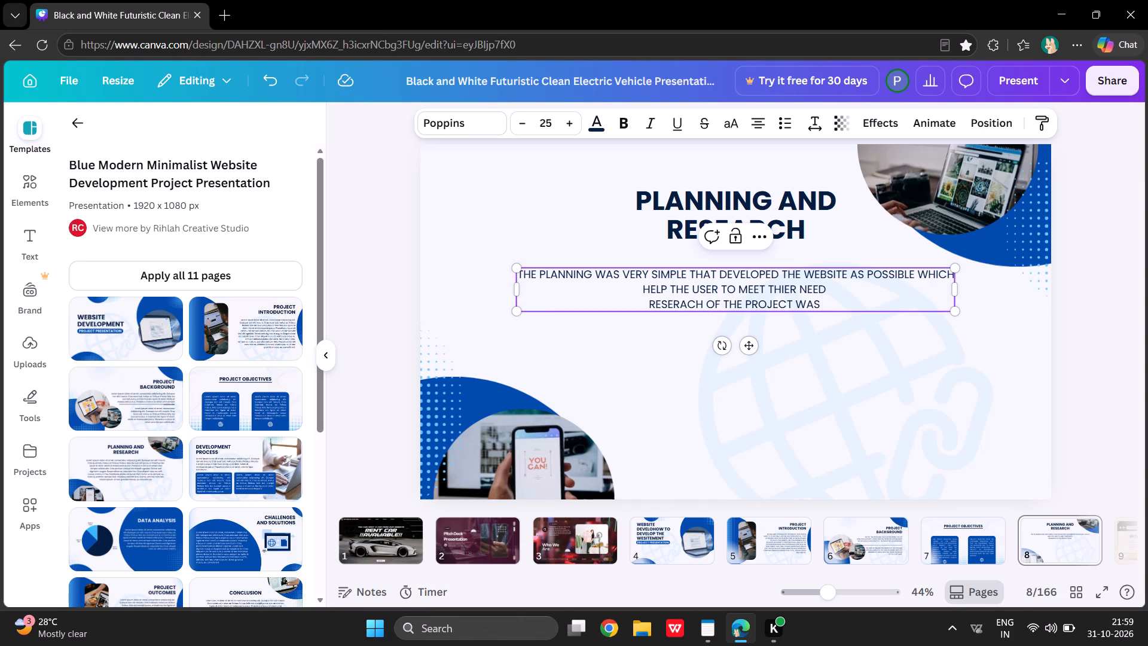
pyautogui.write('PERFOMED BY')
pyautogui.press('space')
pyautogui.write('SCANNING ALLL THE')
pyautogui.press('space')
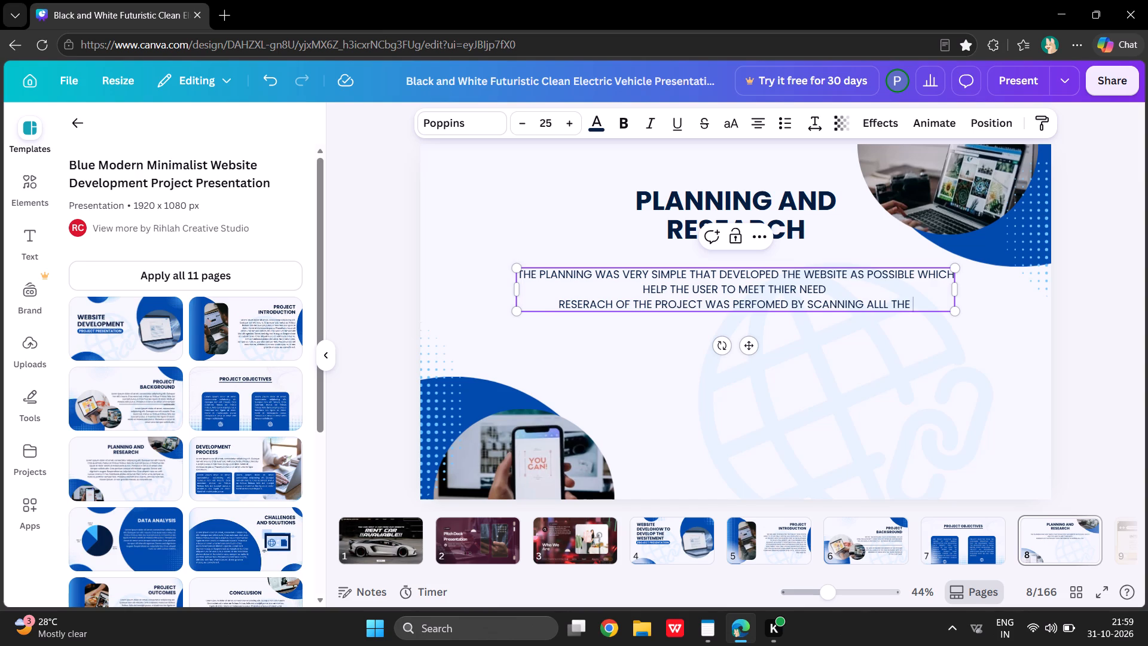
pyautogui.write('INTERNET WHERE')
pyautogui.press('space')
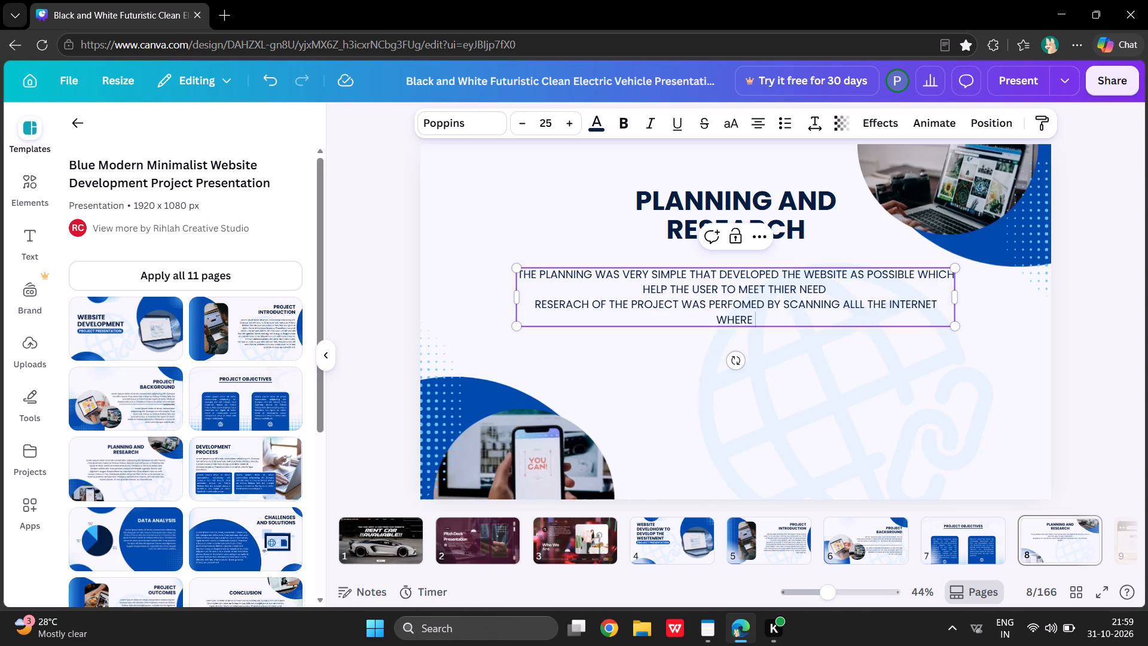
# Continue the research text with "CUSTOMER CAN REACH TO US ITS LOOKING HELP FOR THE".
pyautogui.write('CUSTOMER')
pyautogui.press('space')
pyautogui.write('CAN')
pyautogui.press('space')
pyautogui.write('REACH TO US')
pyautogui.press('space')
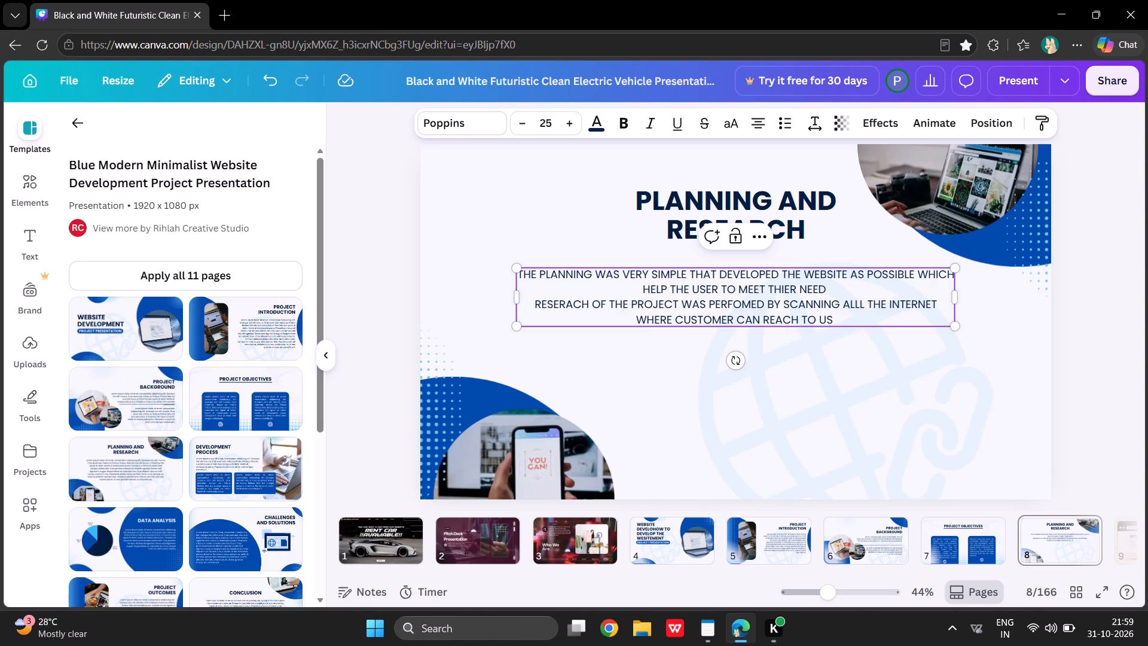
pyautogui.write('ITS LOOKING H')
pyautogui.write('ELP')
pyautogui.press('space')
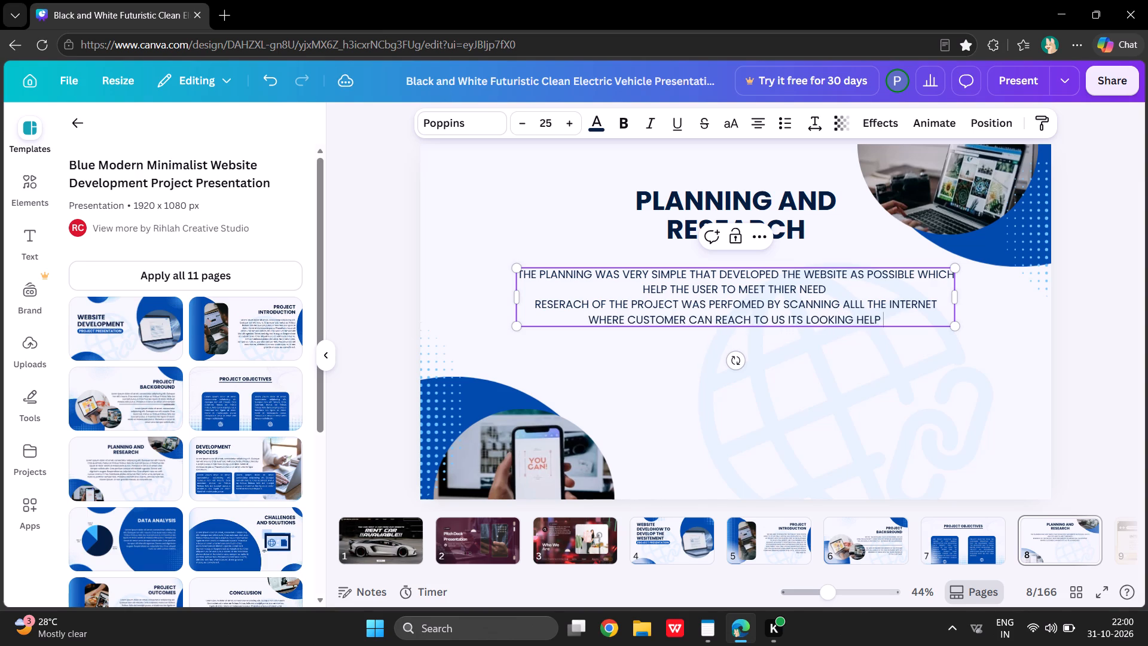
pyautogui.write('FOR THE')
pyautogui.press('space')
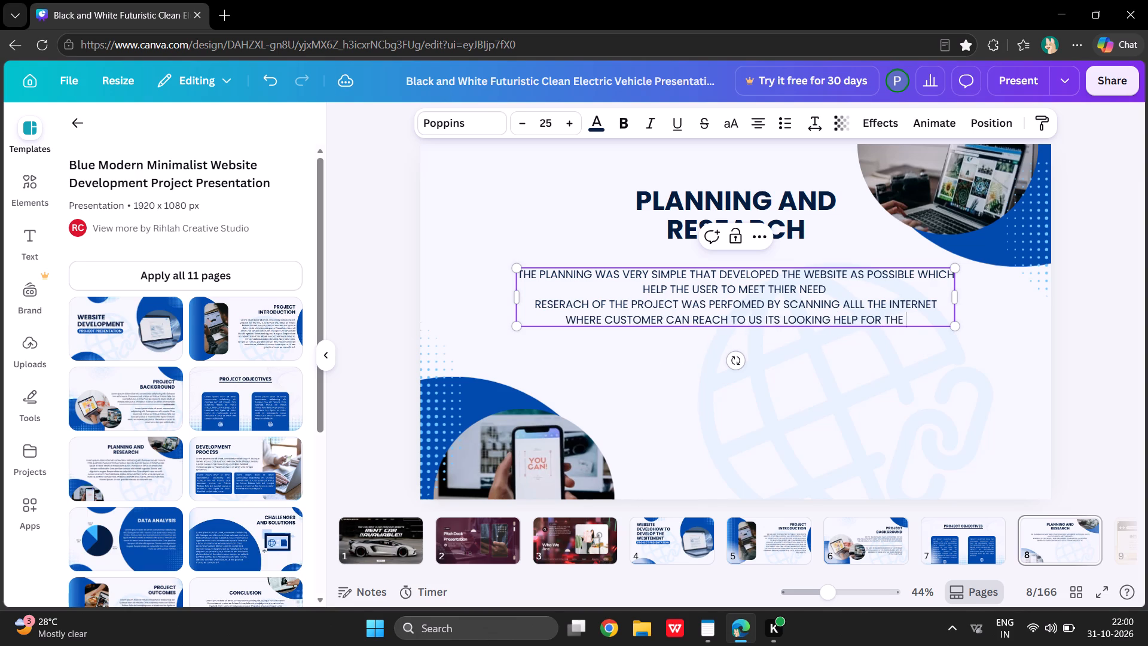
# Finish the research text with "PEOPLWE WHIC THERE ARE NEWLY IN DEVELOPER FEED".
pyautogui.write('PEOPLW')
pyautogui.press('space')
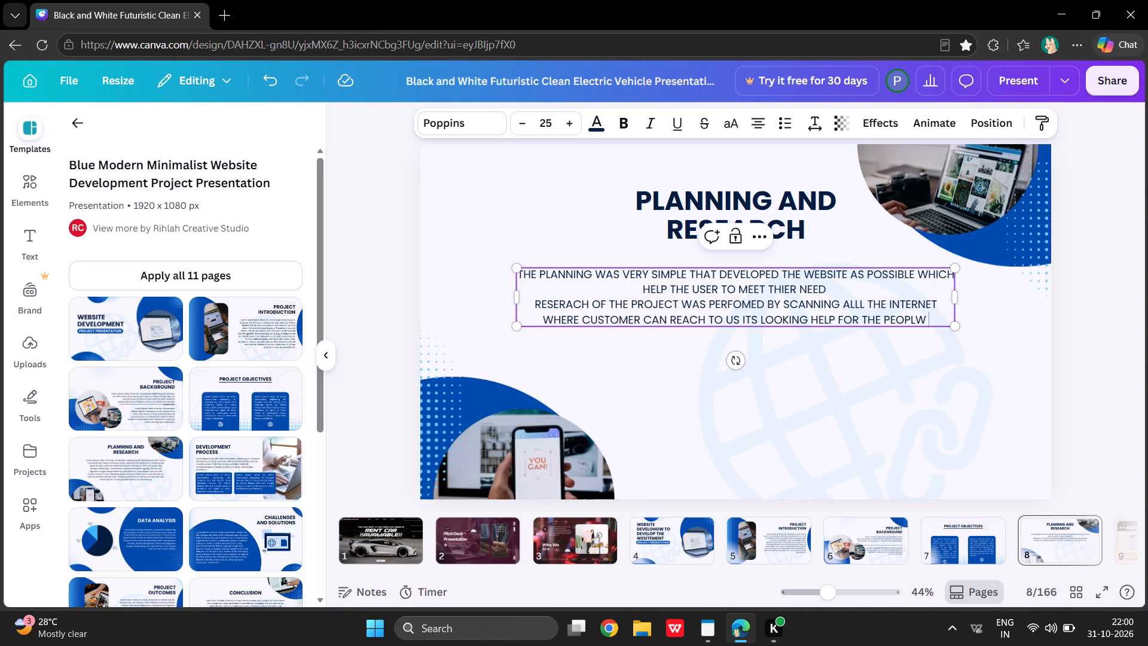
pyautogui.press('BackSpace')
pyautogui.write('E')
pyautogui.press('space')
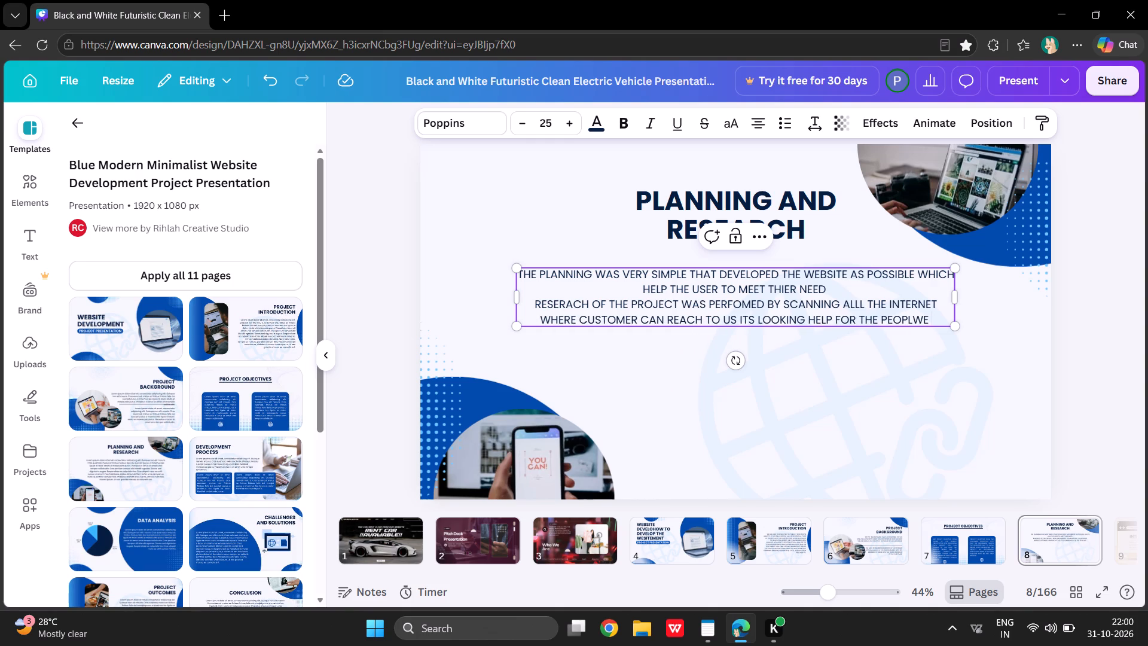
pyautogui.write('WHIC THERE ARE')
pyautogui.press('space')
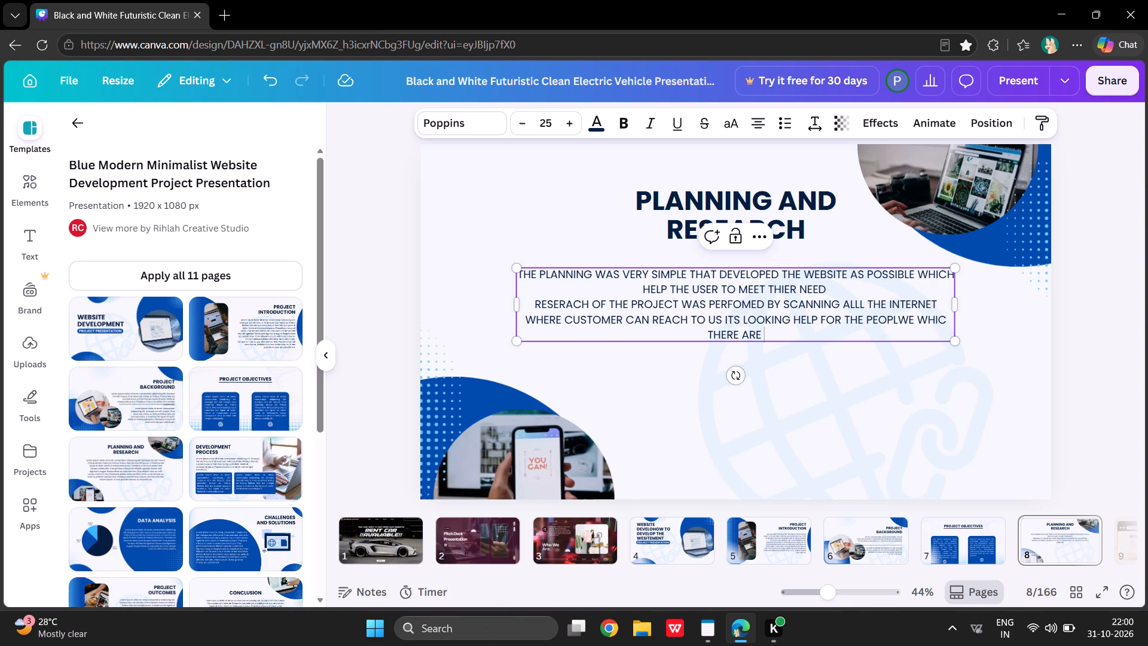
pyautogui.write('NEWLY IN S')
pyautogui.press('BackSpace')
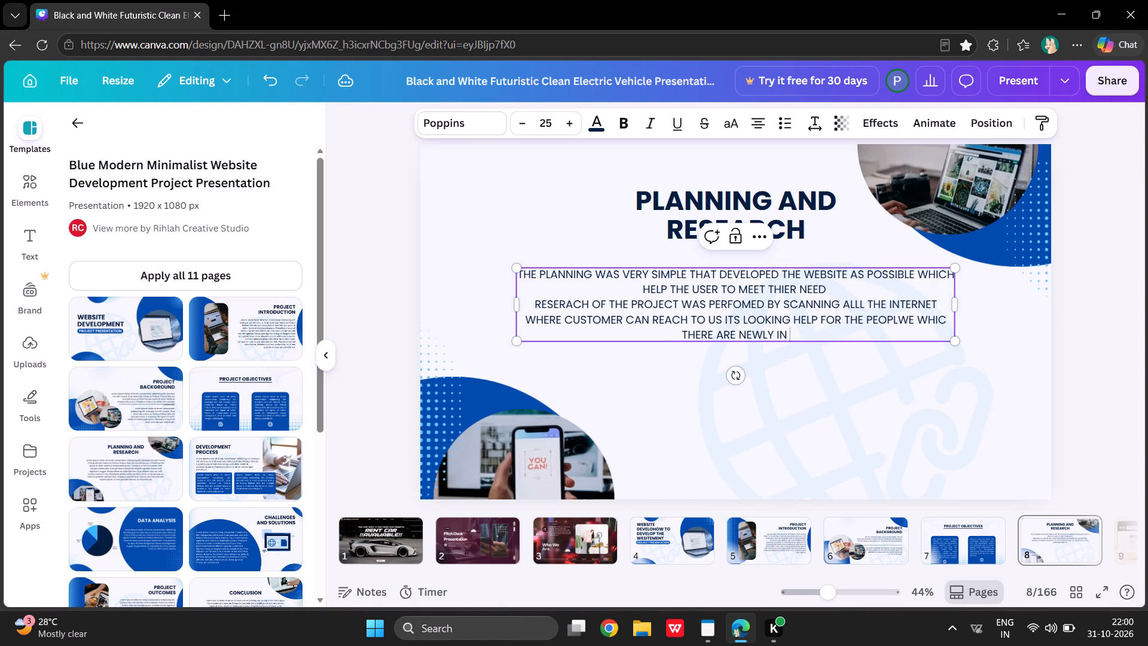
pyautogui.write('DEVELOPER FEED')
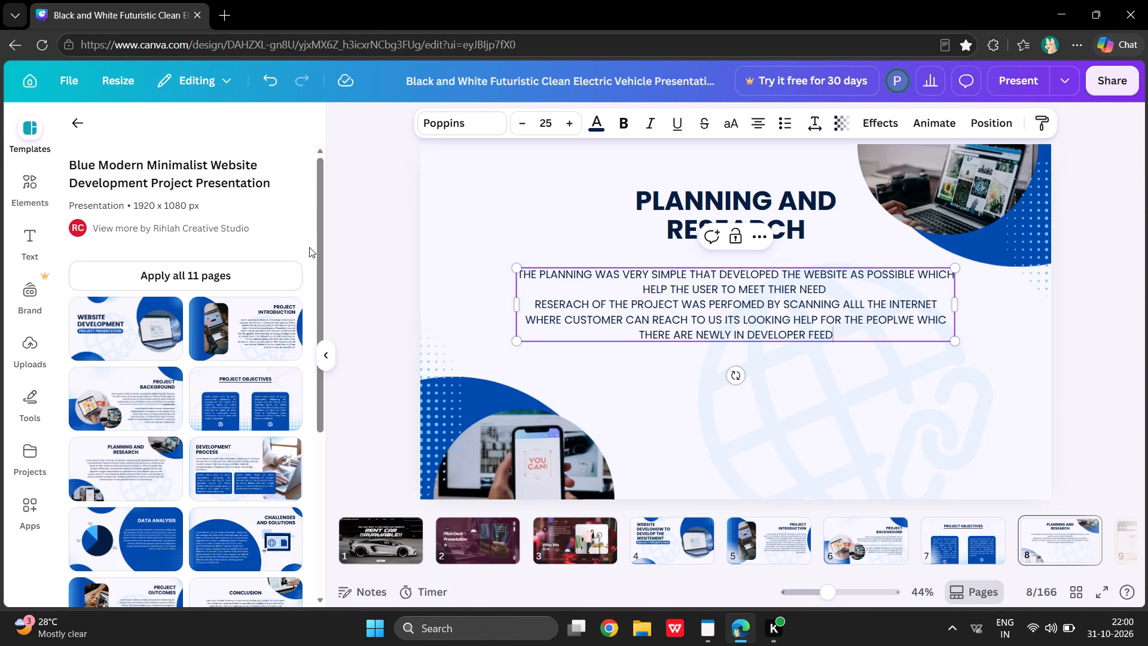
# Add the template's Development Process layout as a new page after the Planning and Research slide.
pyautogui.scroll(-1, 233, 443)
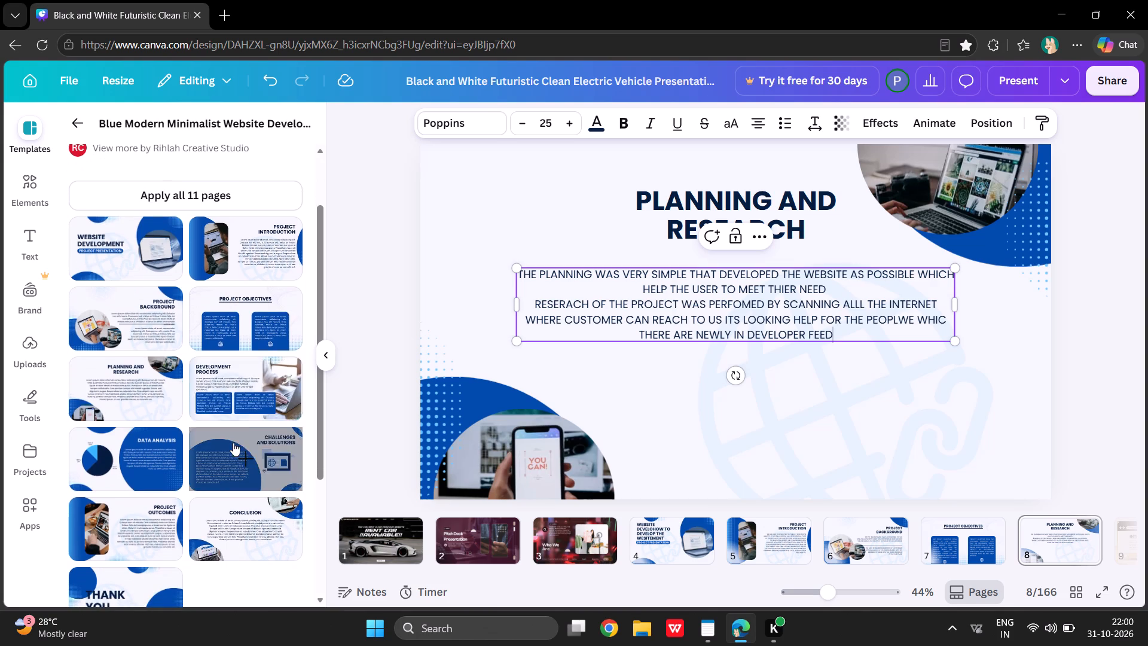
pyautogui.click(246, 397)
pyautogui.click(649, 369)
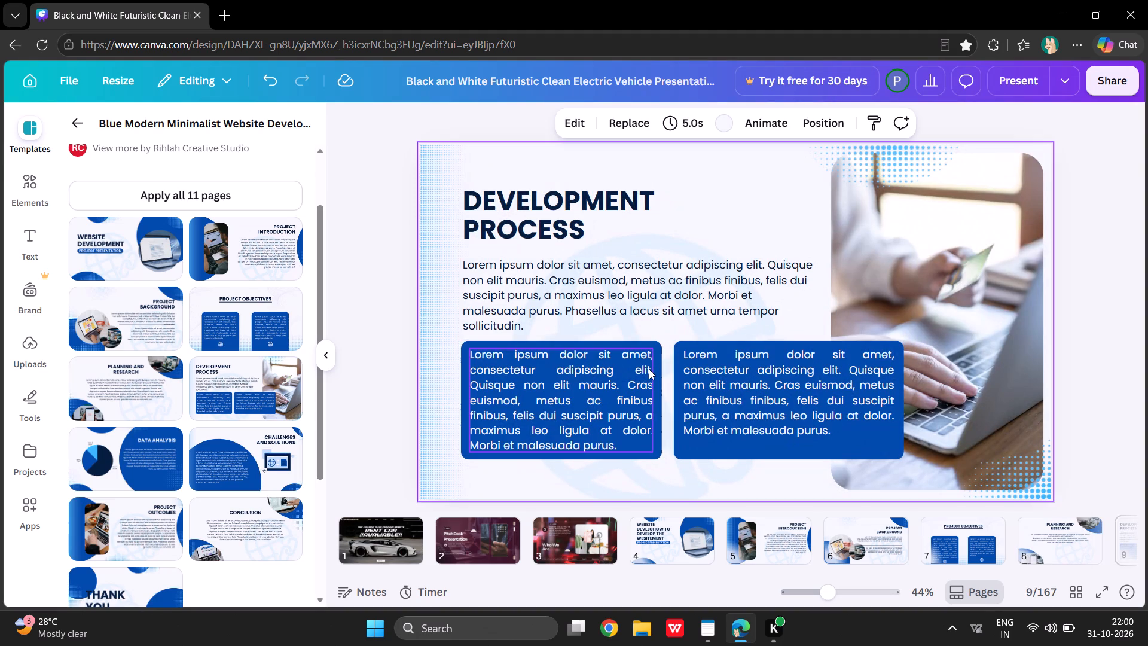
# Replace the placeholder paragraph under the Development Process heading with "IT INTEGRATED SOFTWAREE AND THE HARDWARE TO DESIGN THE SOFTWARE".
pyautogui.doubleClick(674, 287)
pyautogui.press('BackSpace')
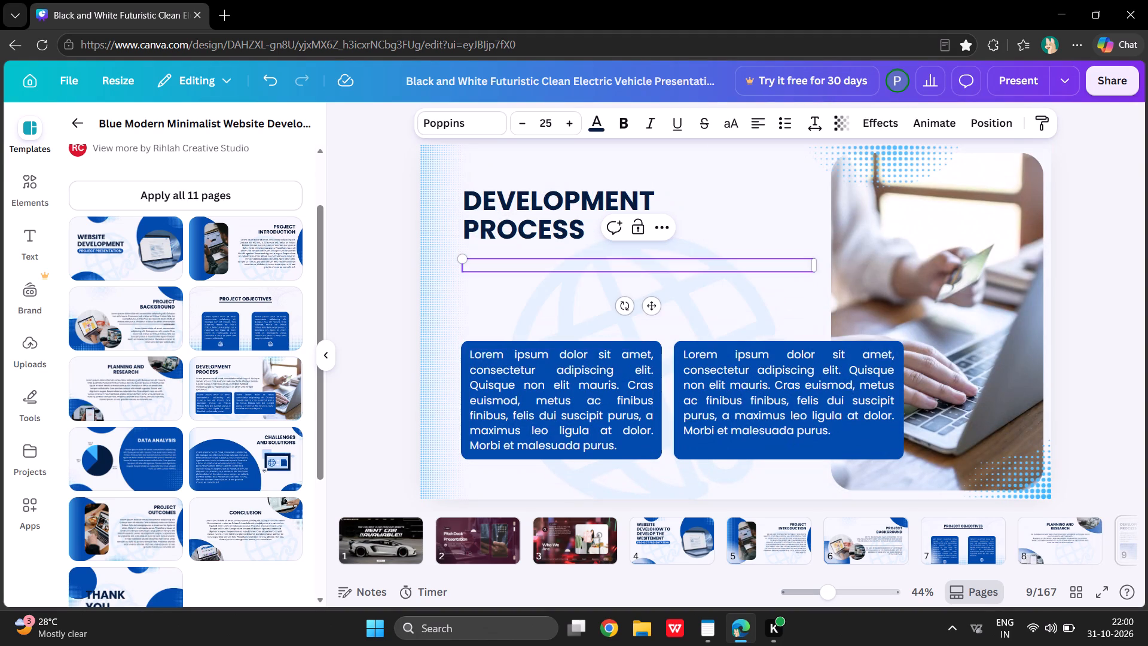
pyautogui.write('IT')
pyautogui.press('space')
pyautogui.write('INTEGRATED SOFTWAREE AND THE HAR')
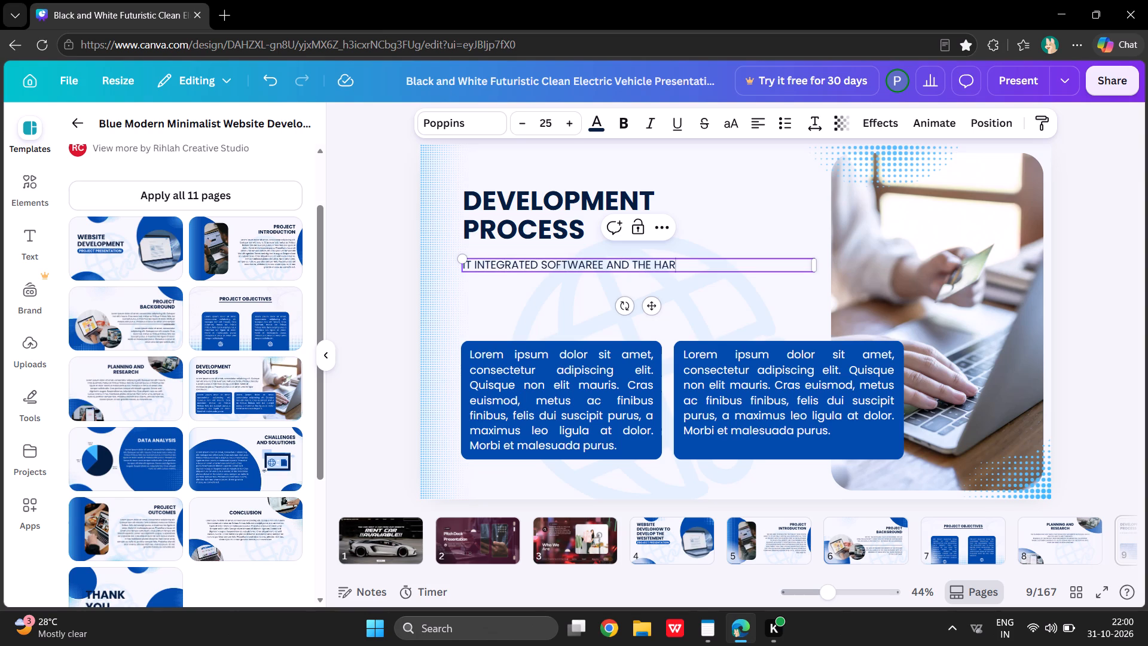
pyautogui.write('DWARE')
pyautogui.press('space')
pyautogui.write('TO DESIGN THE SOFT')
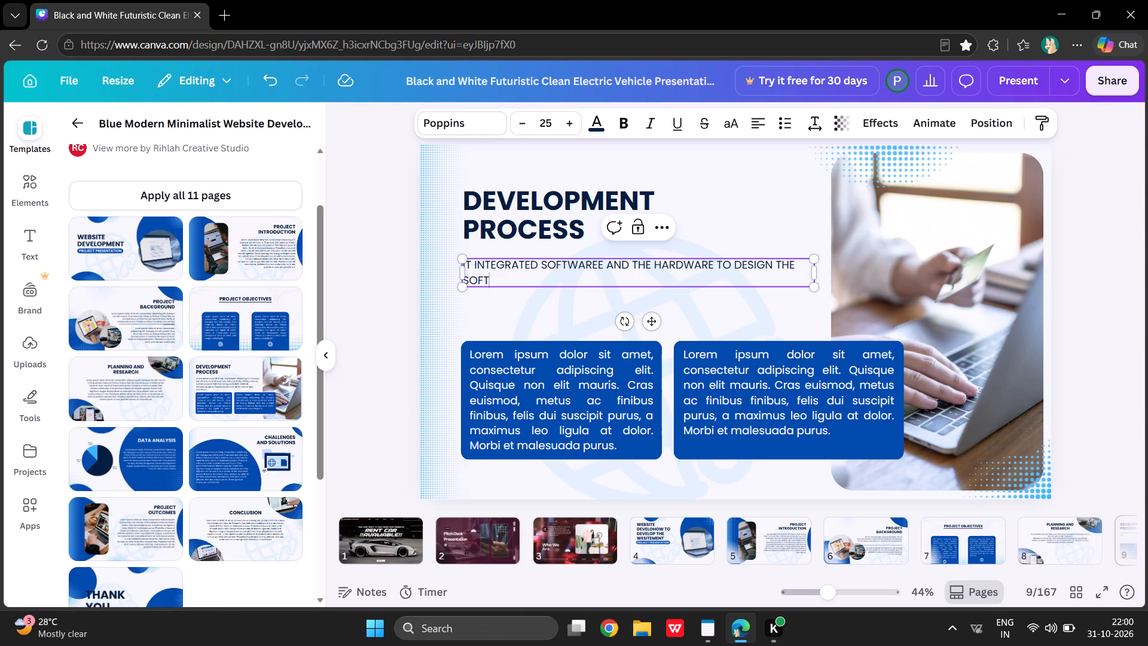
pyautogui.write('WARE')
pyautogui.press('space')
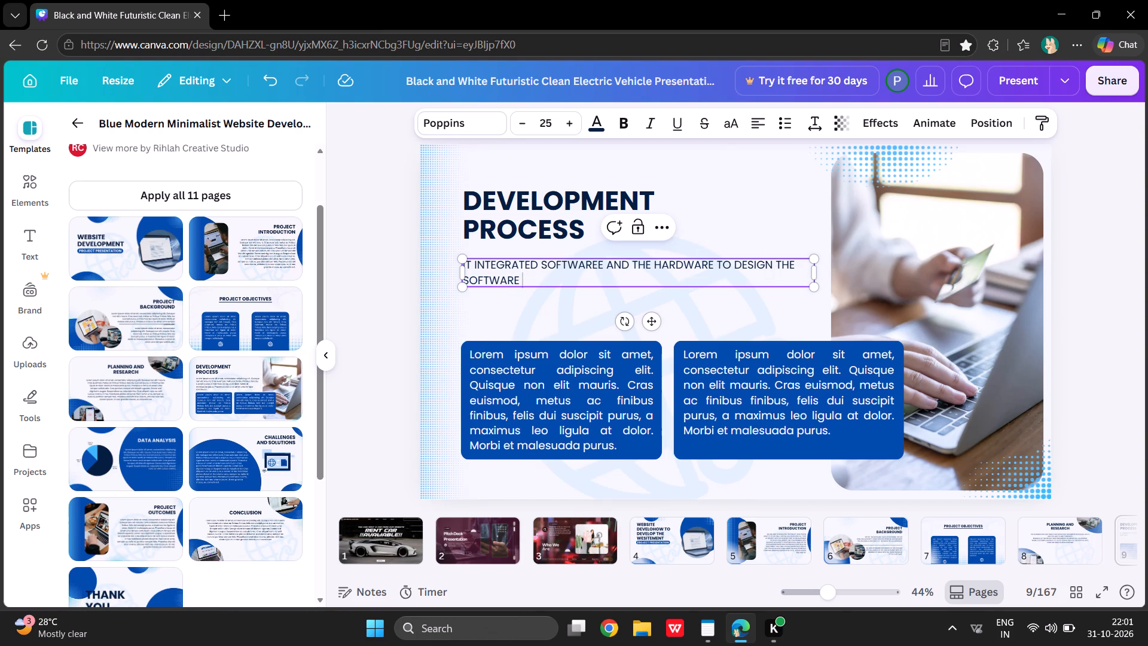
# Continue the paragraph under the Development Process heading with "AND HELP TO SUSCCESSFULLY LAUNCH THE WEBSITE".
pyautogui.click(606, 280)
pyautogui.write('AND')
pyautogui.press('space')
pyautogui.write('HELP TO SUSCCESSFULLY')
pyautogui.press('space')
pyautogui.write('LAUNCH')
pyautogui.press('space')
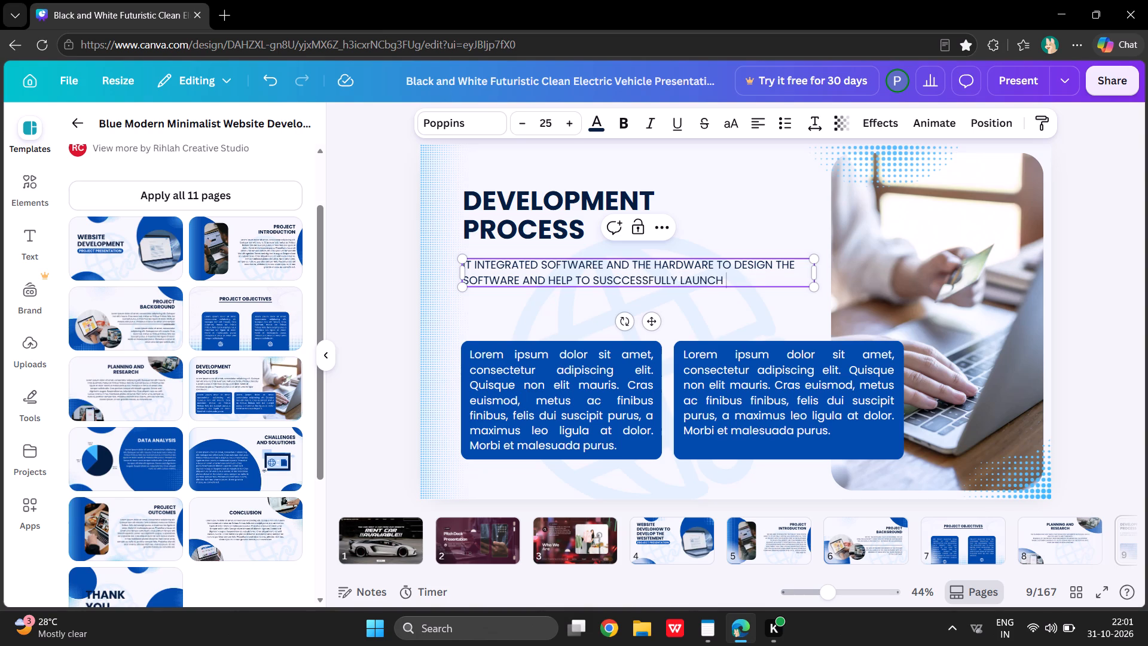
pyautogui.write('THE')
pyautogui.press('space')
pyautogui.write('WEBSITE')
pyautogui.press('space')
# Try to clear the placeholder text in the first blue box, deleting the word "consectetur" and a few single letters.
pyautogui.doubleClick(517, 363)
pyautogui.doubleClick(517, 363)
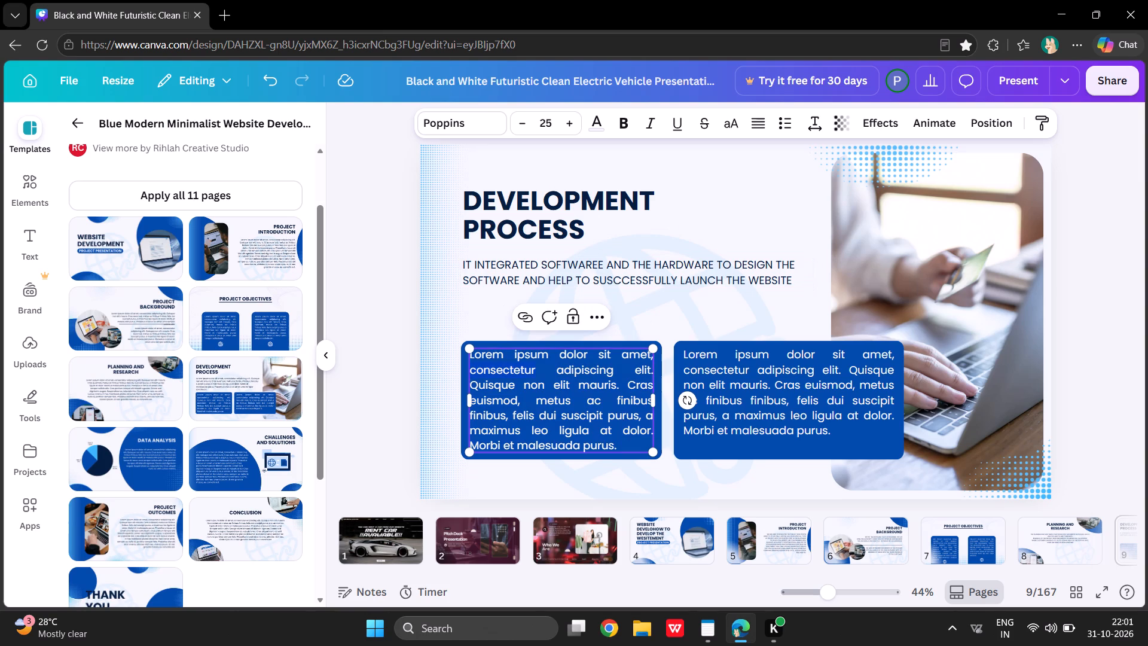
pyautogui.press('BackSpace')
pyautogui.doubleClick(517, 363)
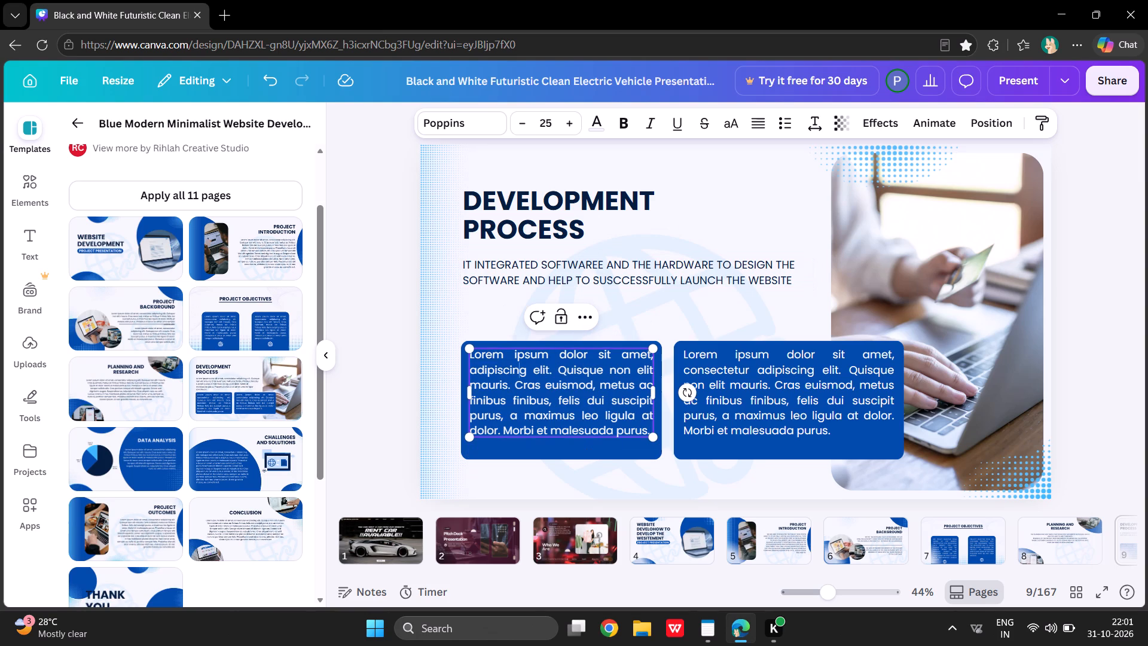
pyautogui.press('BackSpace')
pyautogui.tripleClick(517, 363)
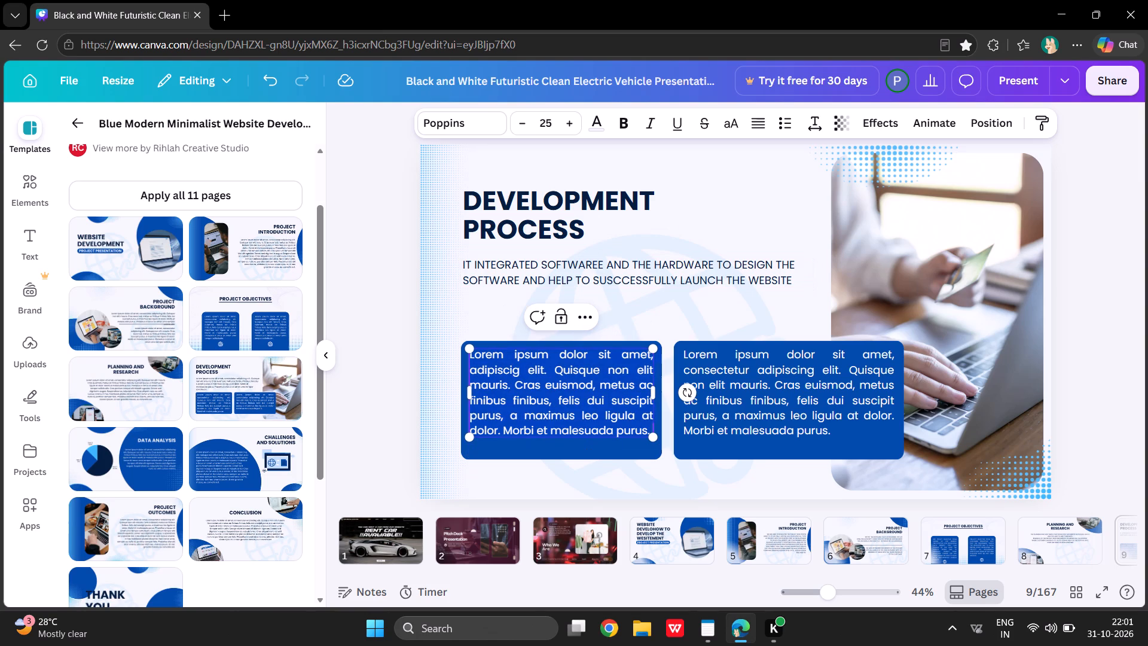
pyautogui.click(535, 418)
pyautogui.click(545, 395)
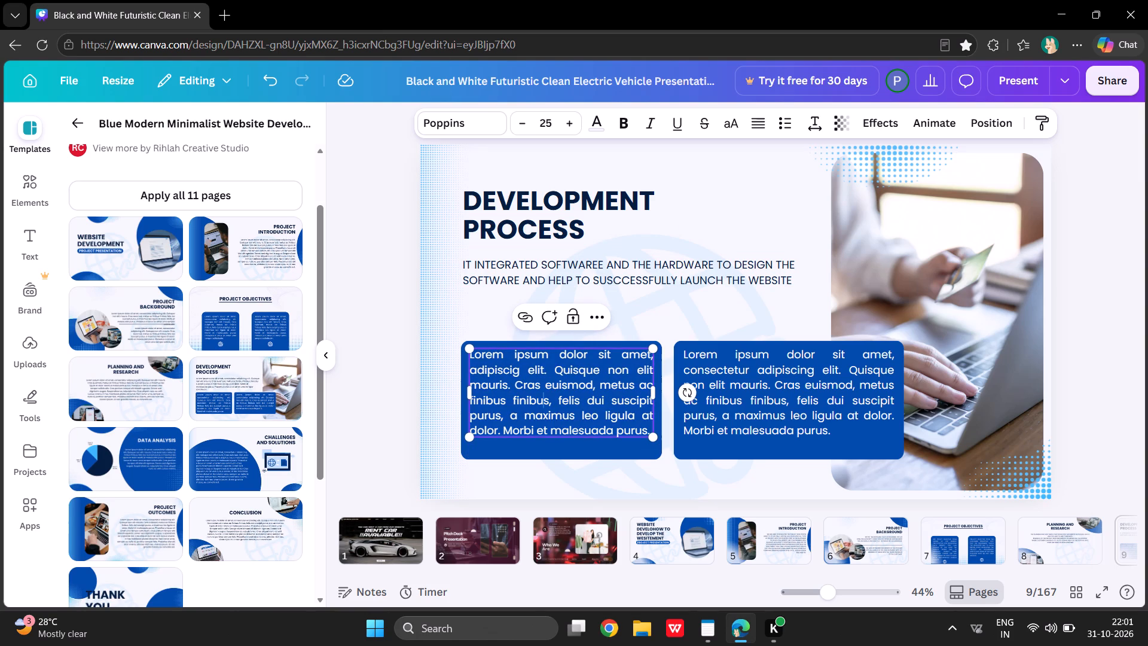
pyautogui.press('BackSpace')
# Delete the blue background rectangle behind the first placeholder text block on the Development Process slide.
pyautogui.moveTo(514, 447); pyautogui.dragTo(507, 405)
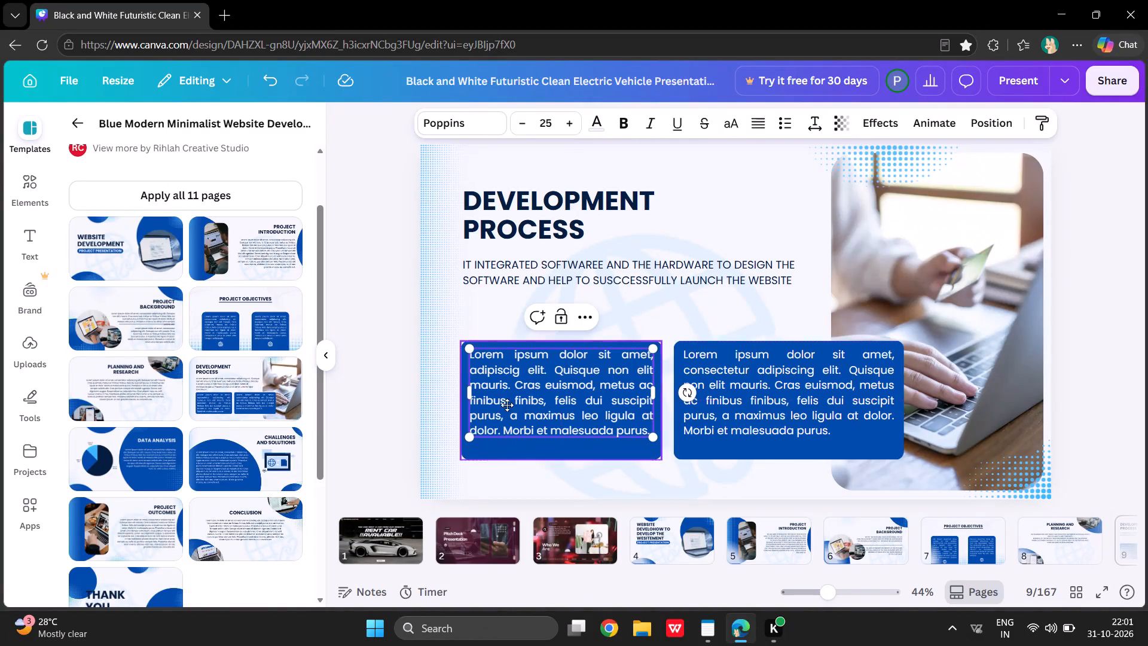
pyautogui.moveTo(507, 405); pyautogui.dragTo(514, 430)
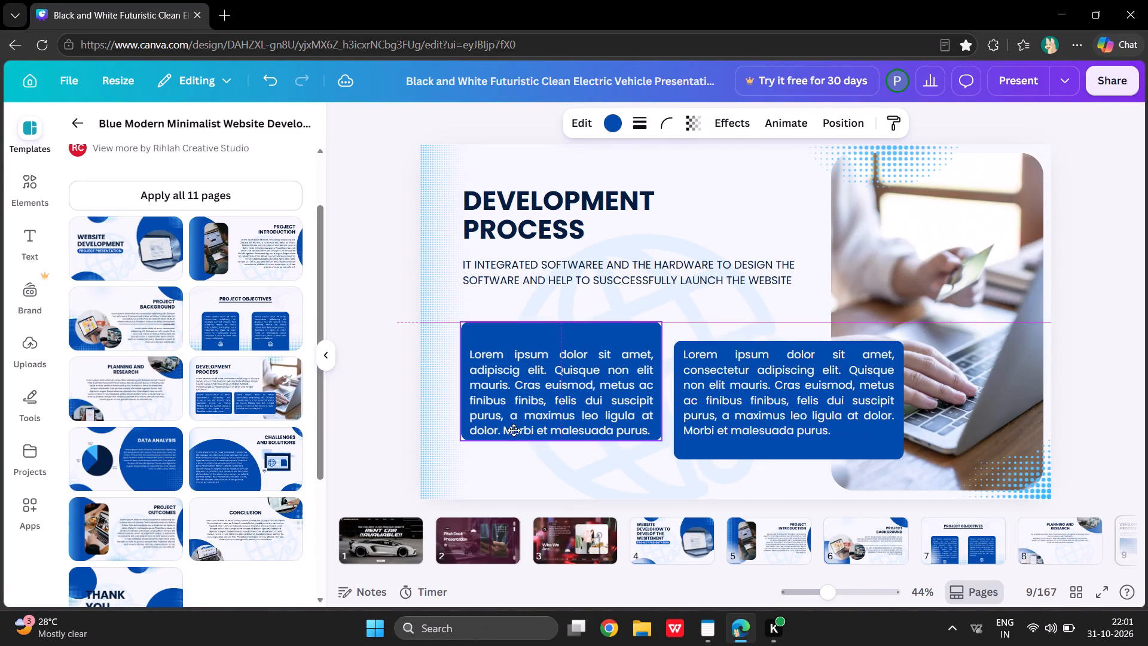
pyautogui.moveTo(514, 430); pyautogui.dragTo(517, 441)
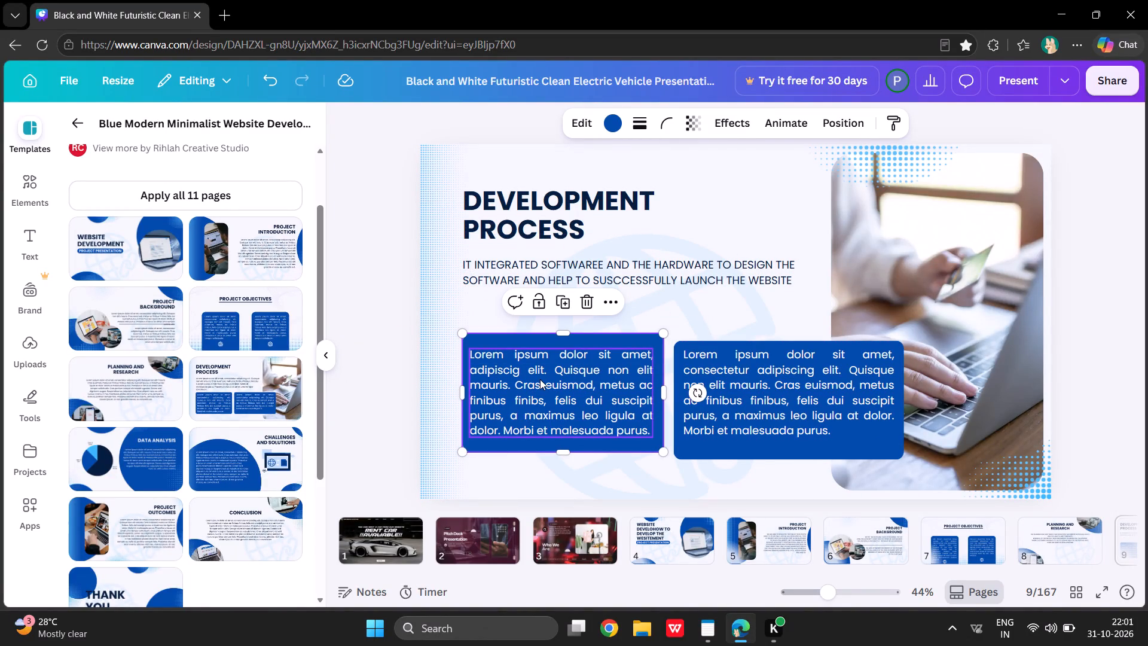
pyautogui.press('Delete')
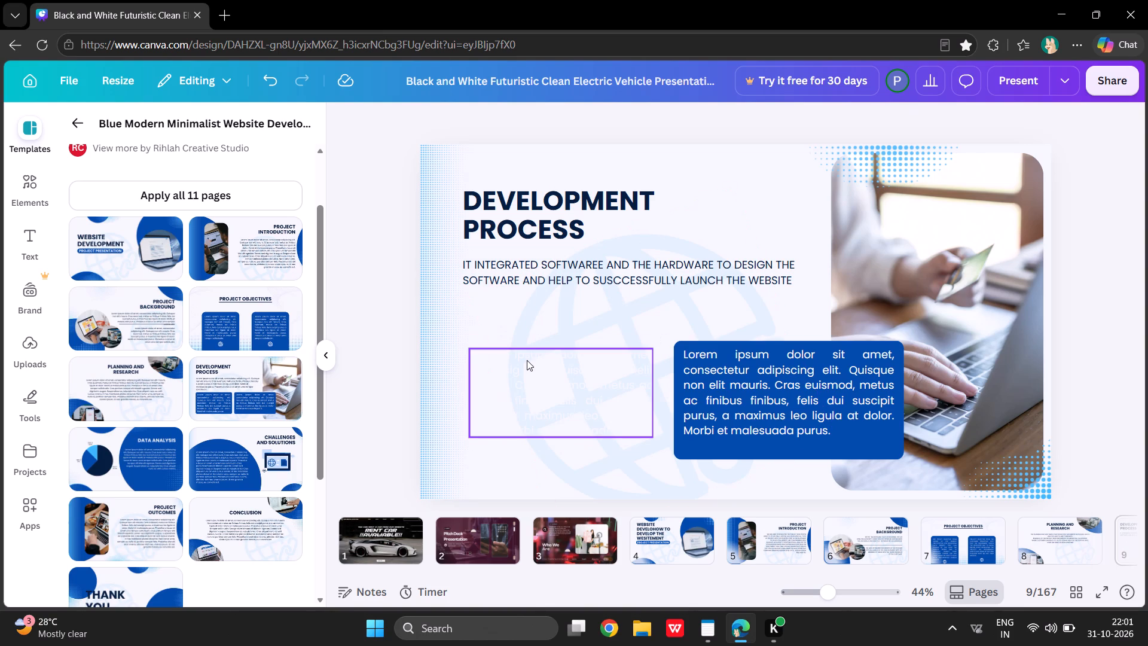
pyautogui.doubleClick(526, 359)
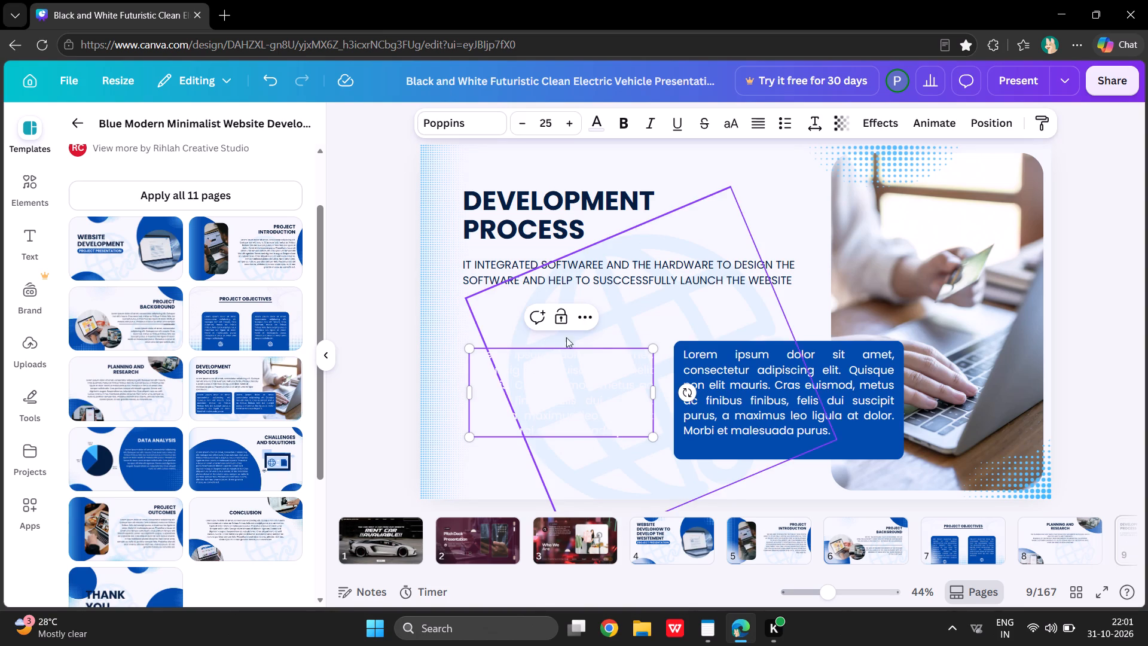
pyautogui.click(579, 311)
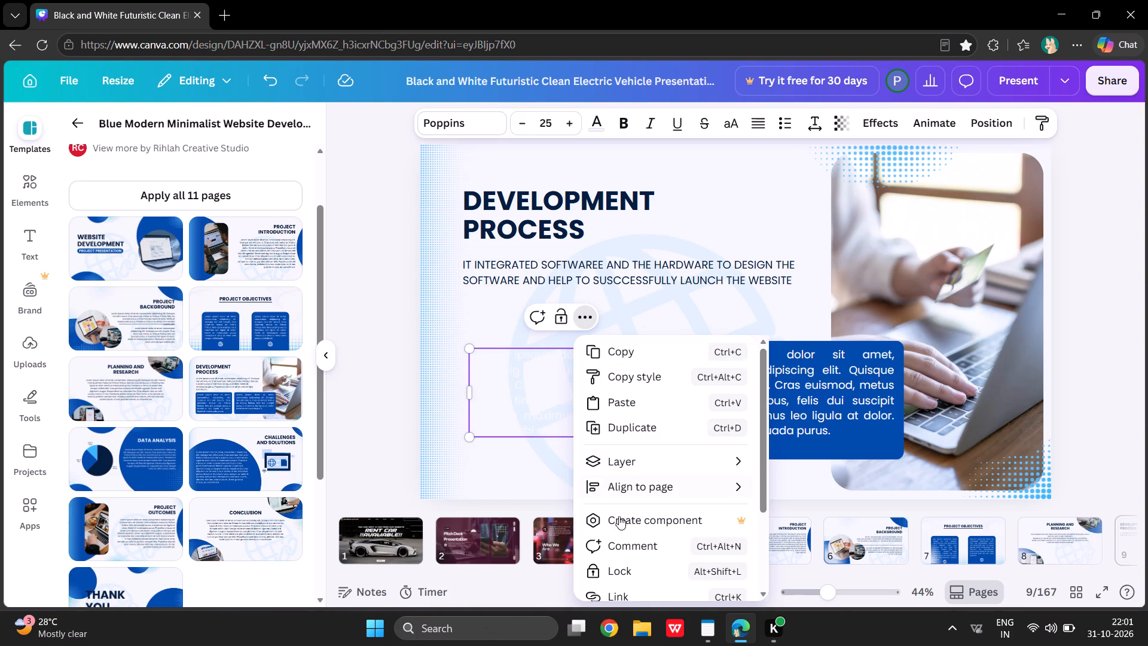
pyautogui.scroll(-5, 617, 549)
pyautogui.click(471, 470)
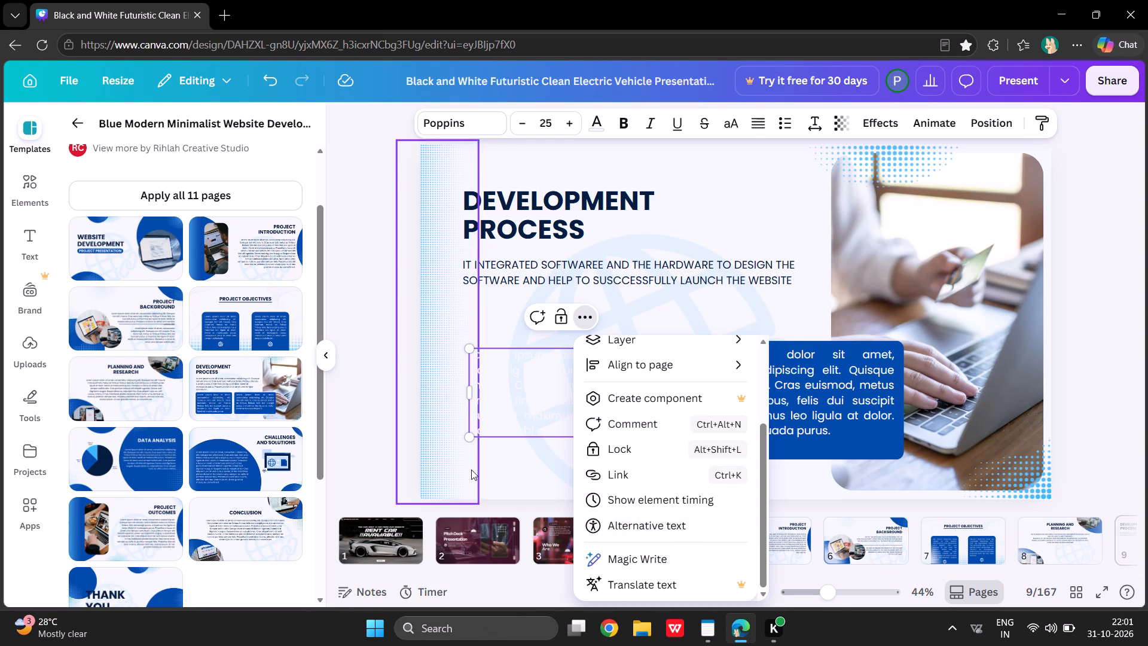
# Move the remaining blue rectangle slightly upward behind the second placeholder text block.
pyautogui.moveTo(878, 450); pyautogui.dragTo(746, 443)
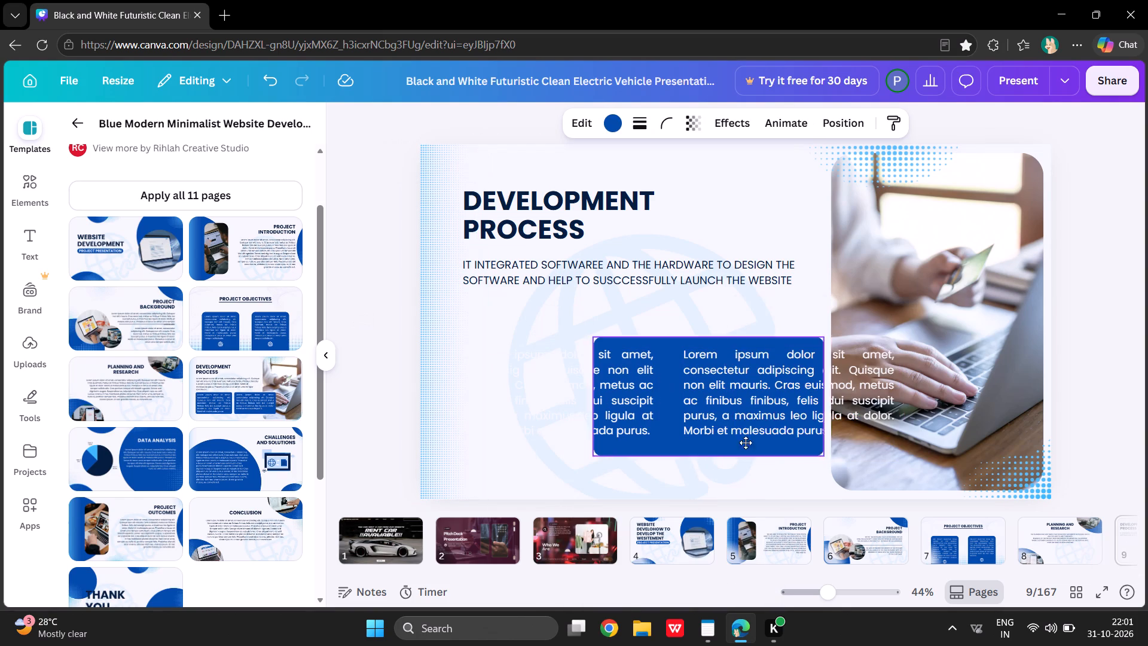
pyautogui.moveTo(746, 443); pyautogui.dragTo(839, 432)
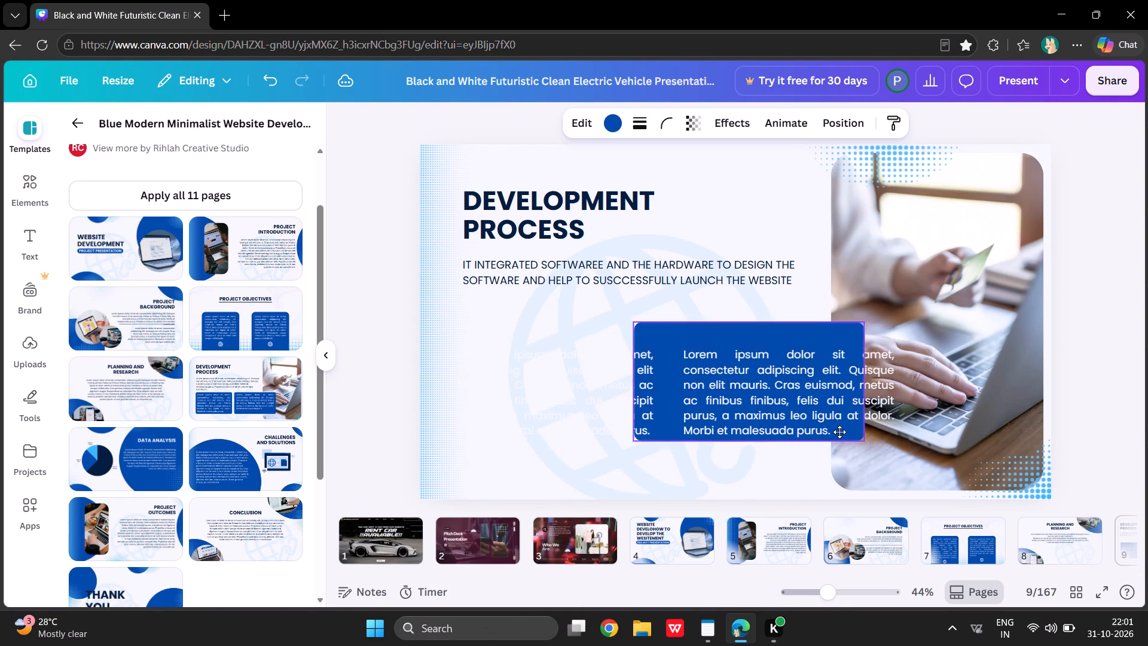
pyautogui.moveTo(839, 432); pyautogui.dragTo(882, 437)
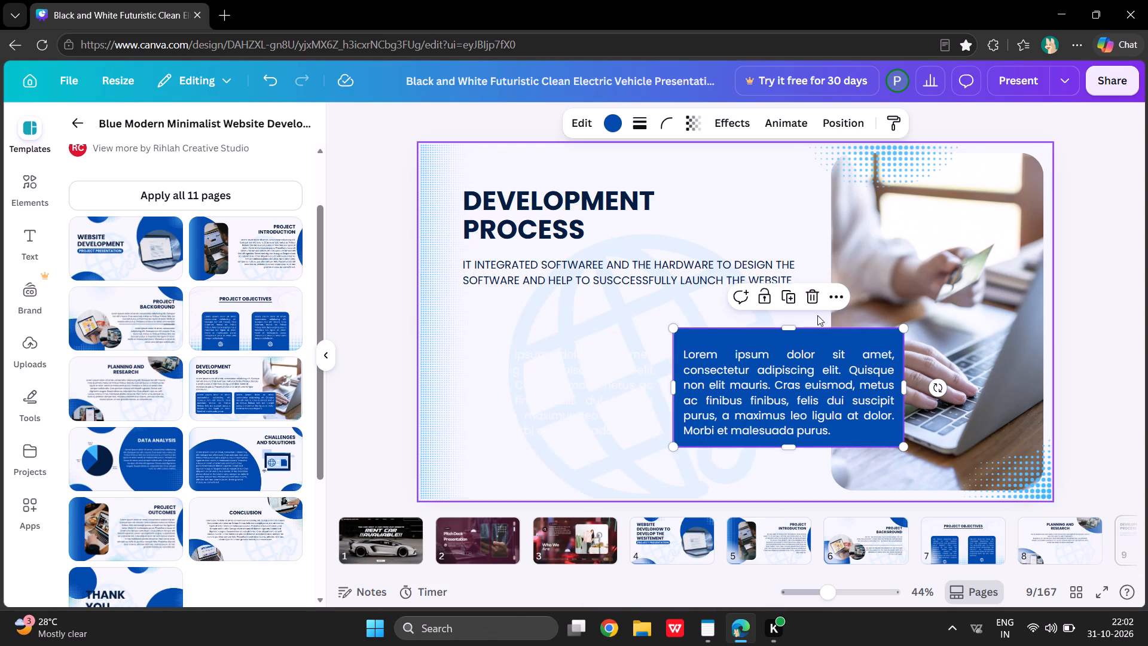
# Apply the Fade animation to the blue rectangle behind the second text block, after trying Pan.
pyautogui.click(783, 112)
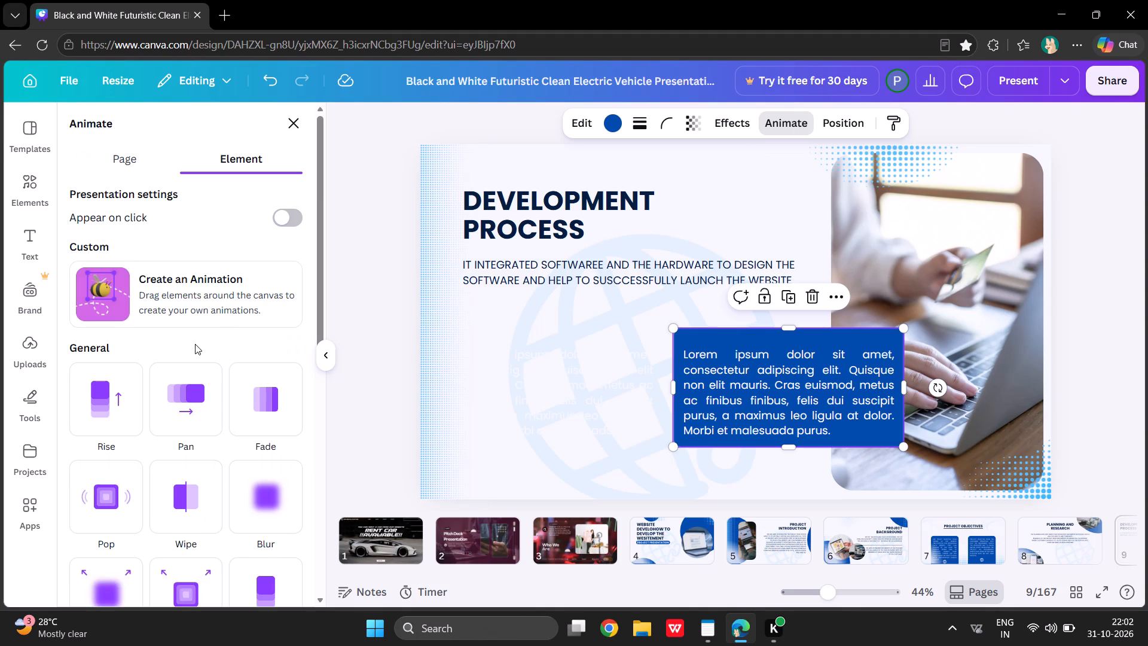
pyautogui.click(186, 404)
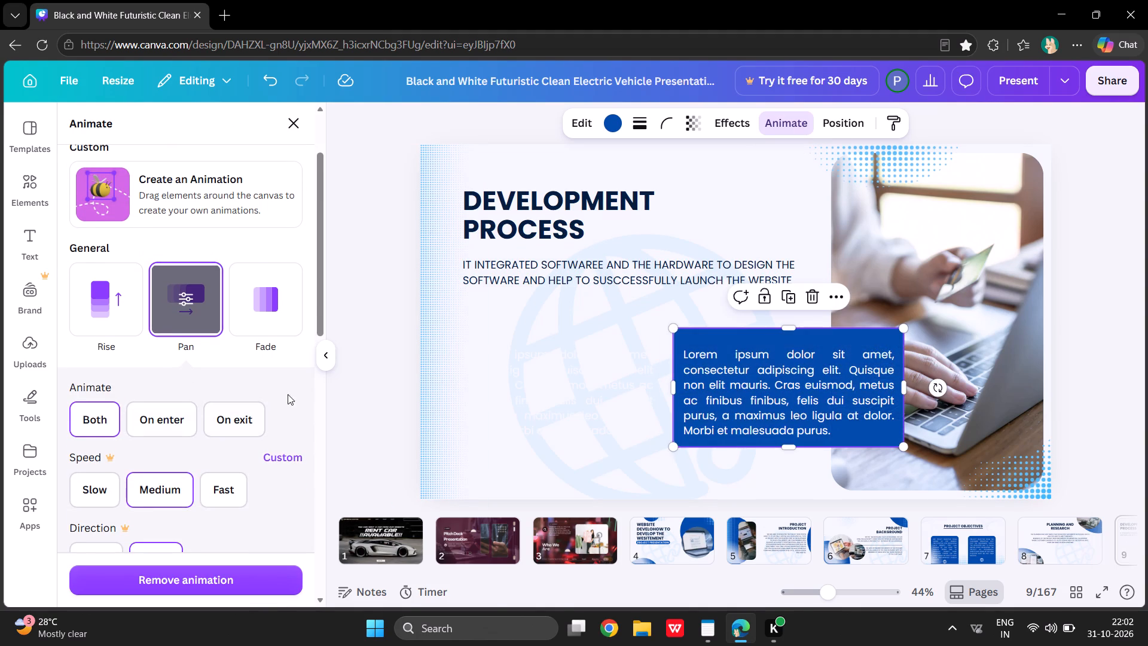
pyautogui.click(271, 309)
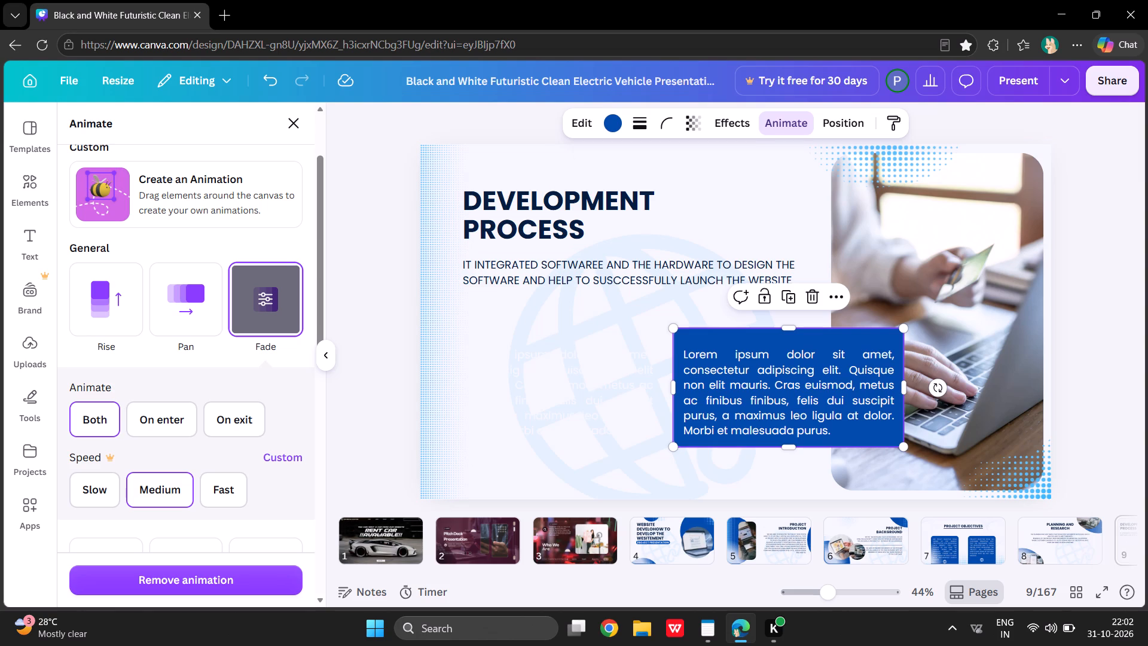
pyautogui.click(289, 118)
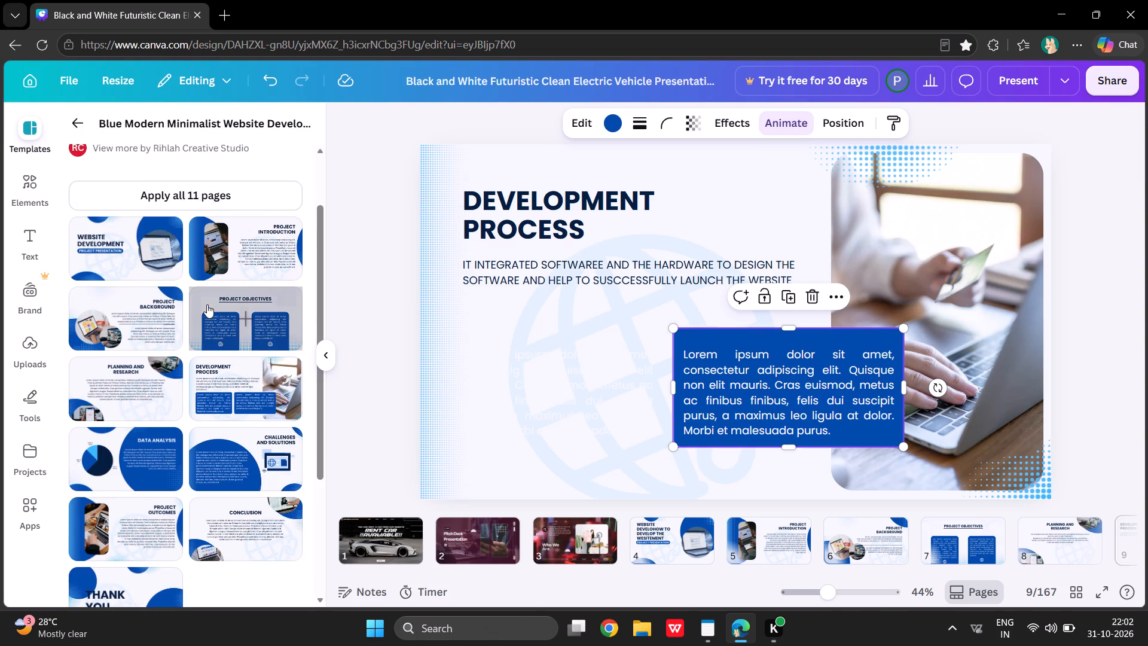
# Add the template's Data Analysis layout as a new page after the Development Process slide.
pyautogui.scroll(-3, 207, 304)
pyautogui.click(142, 271)
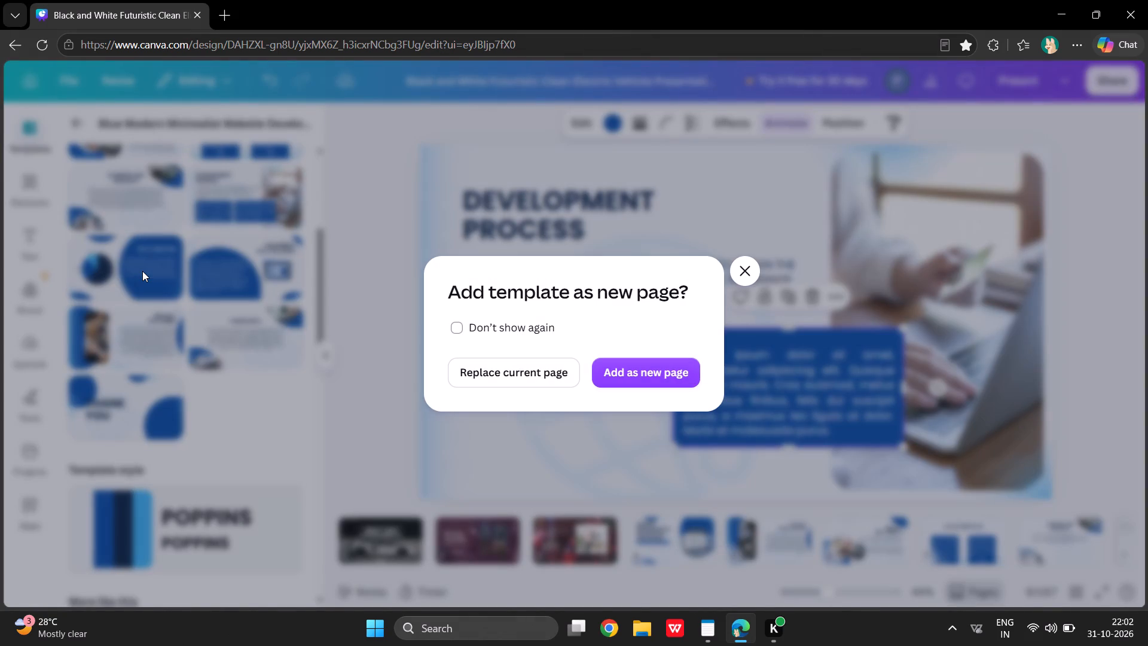
pyautogui.click(634, 379)
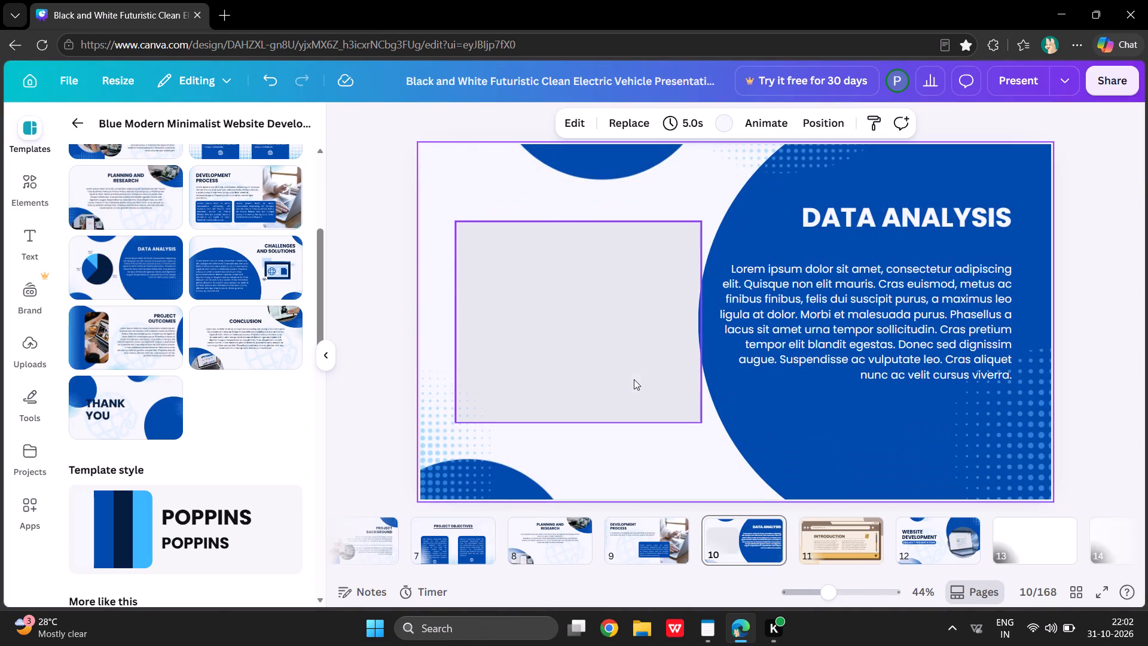